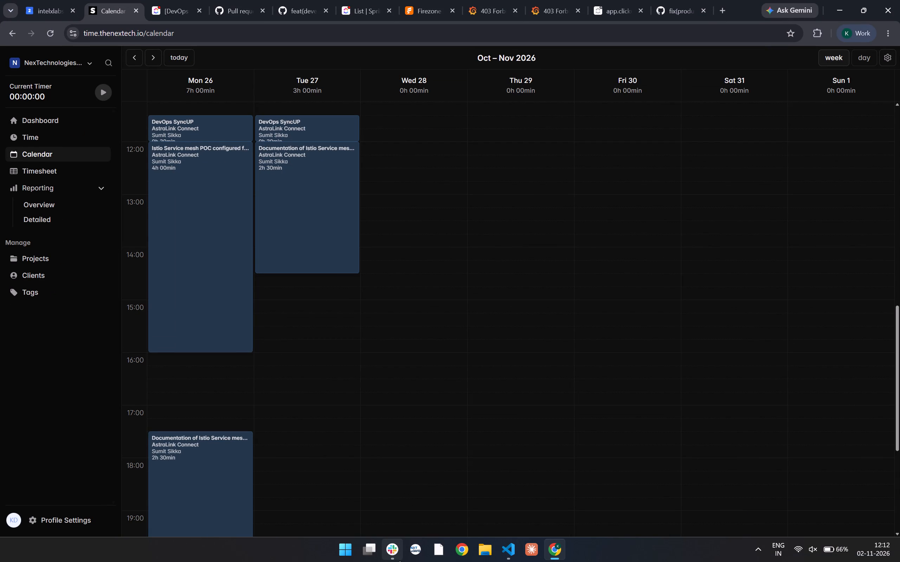
Snap the browser window showing the time-tracking calendar to the left half of the desktop.
key(6)
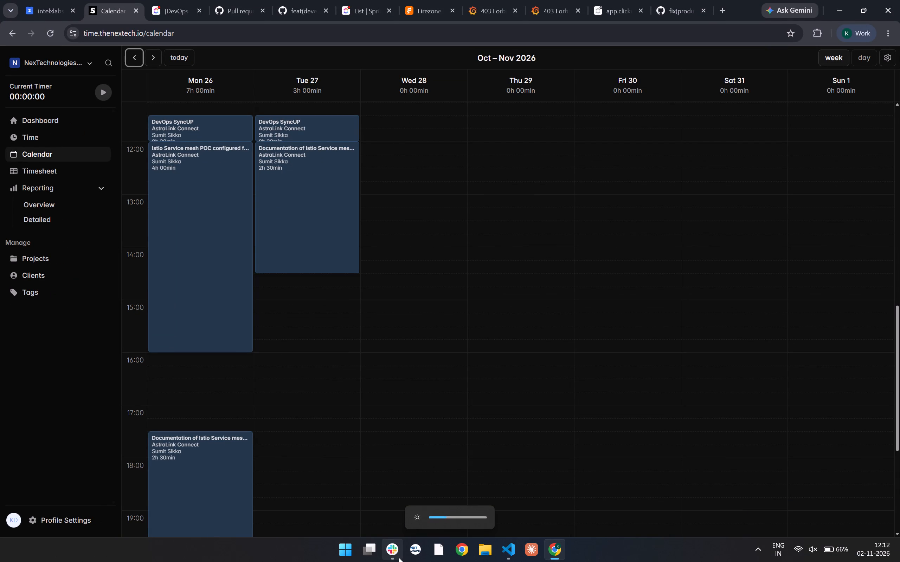
key(Left)
key(super+Left)
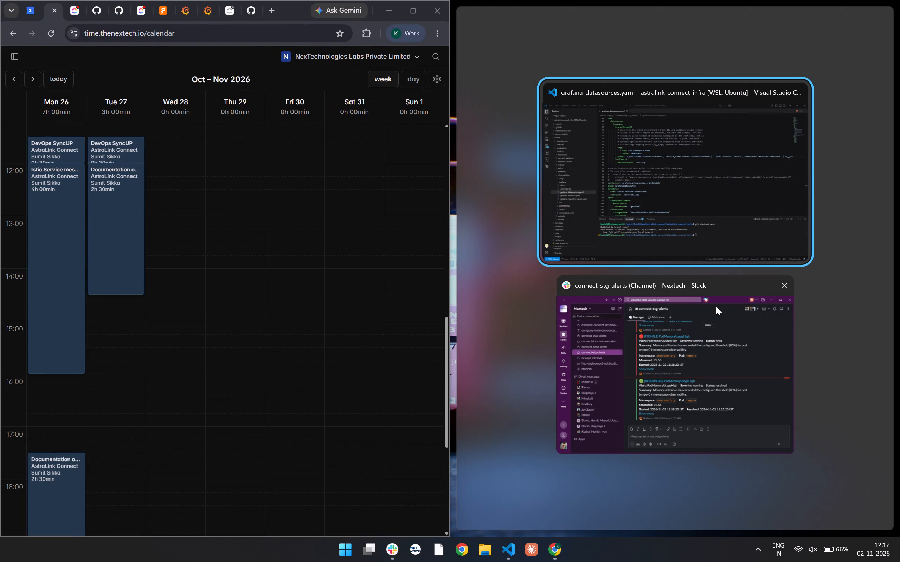
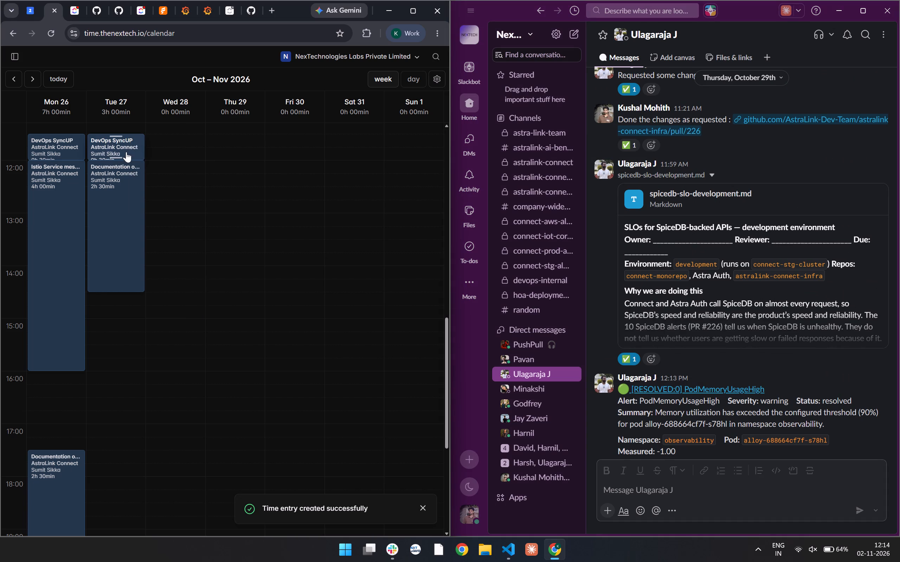
Duplicate the DevOps SyncUP entry on Tue 27 twice.
right_click(128, 150)
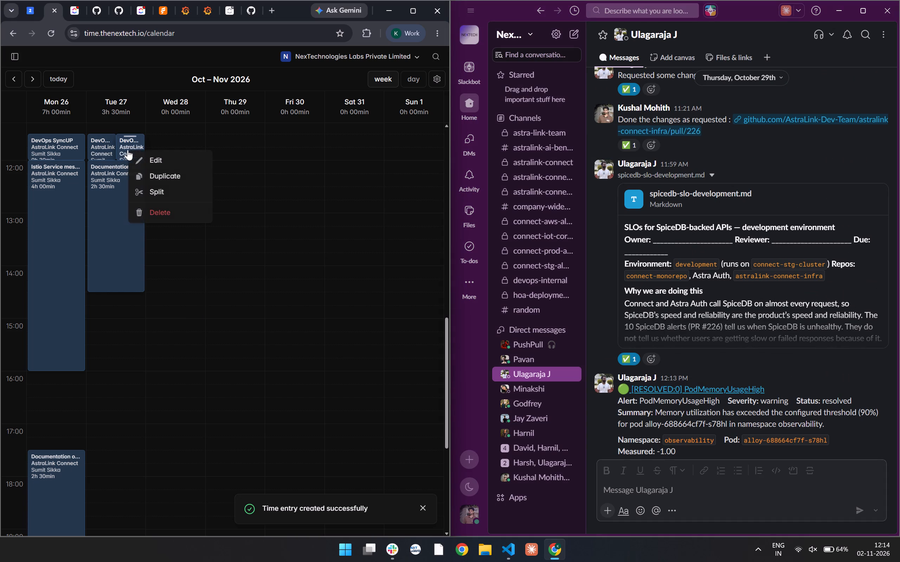
click(159, 173)
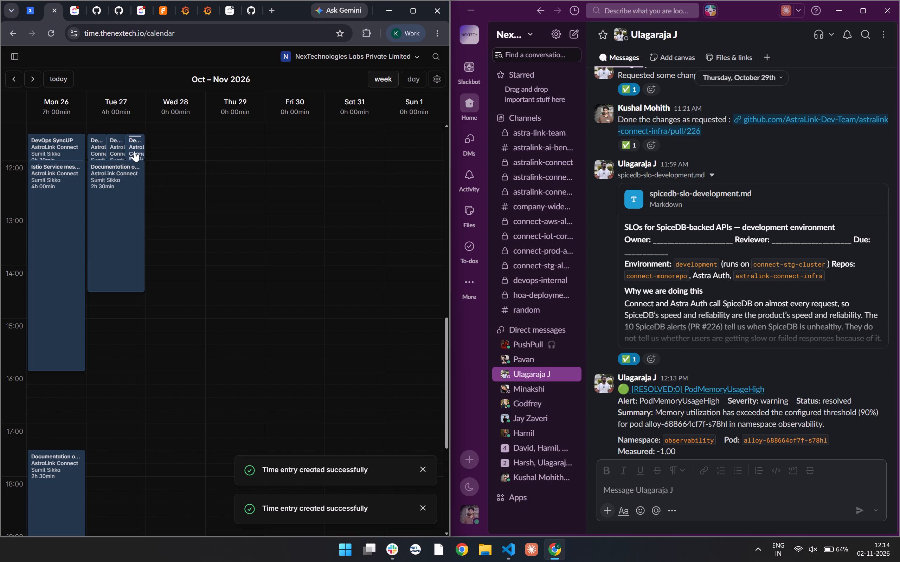
right_click(134, 151)
click(162, 175)
Move the three duplicated DevOps SyncUP entries from Tue 27 to Fri 30, Thu 29 and Wed 28, keeping the same 11:30 slot.
drag(140, 148, 263, 150)
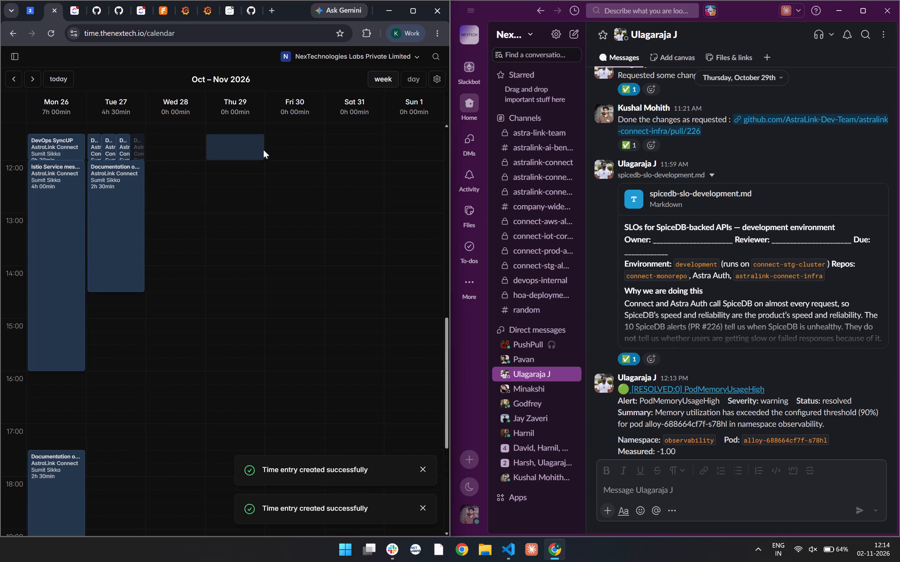
drag(263, 150, 295, 152)
drag(134, 148, 217, 150)
drag(129, 150, 157, 149)
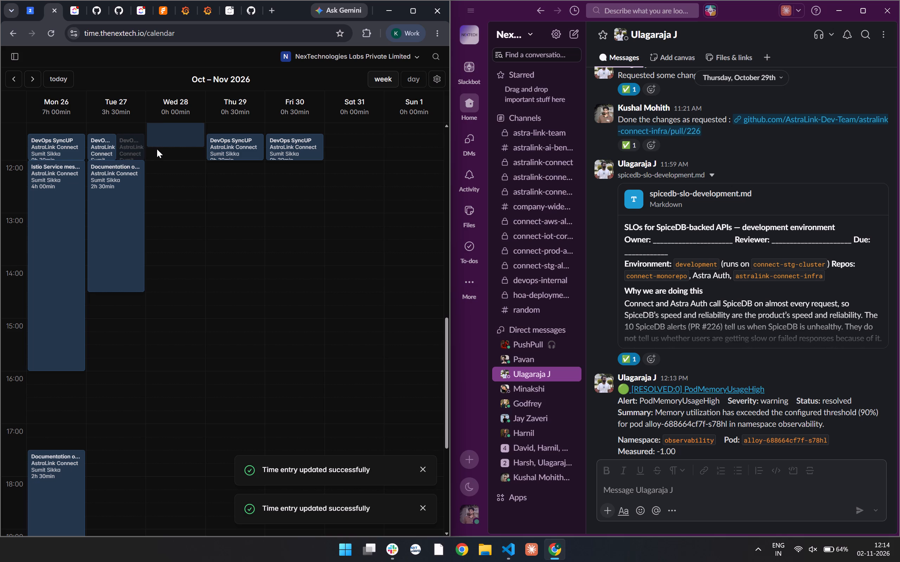
drag(157, 149, 161, 155)
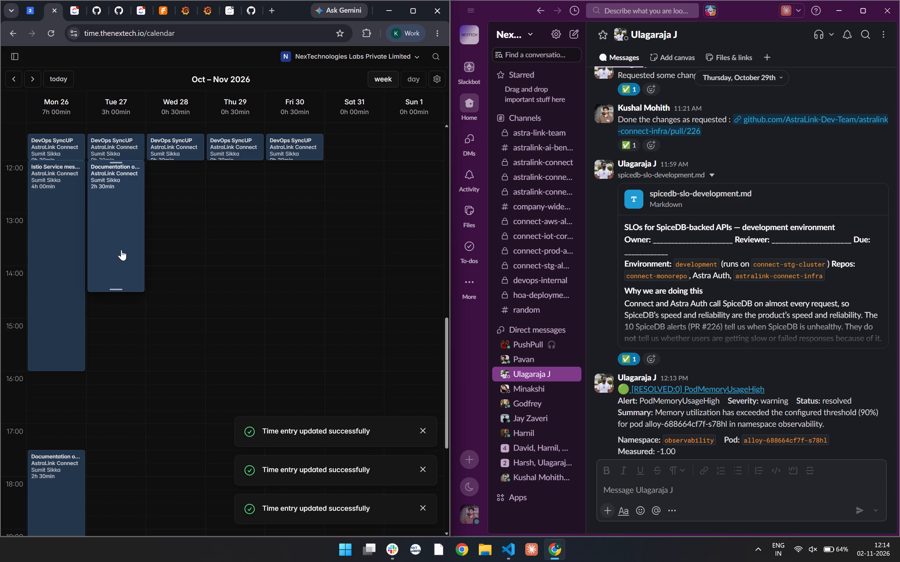
Check the Sprint 27 task list in ClickUp and the calendar's empty afternoon slots for work still to log.
scroll(129, 378, right, 1)
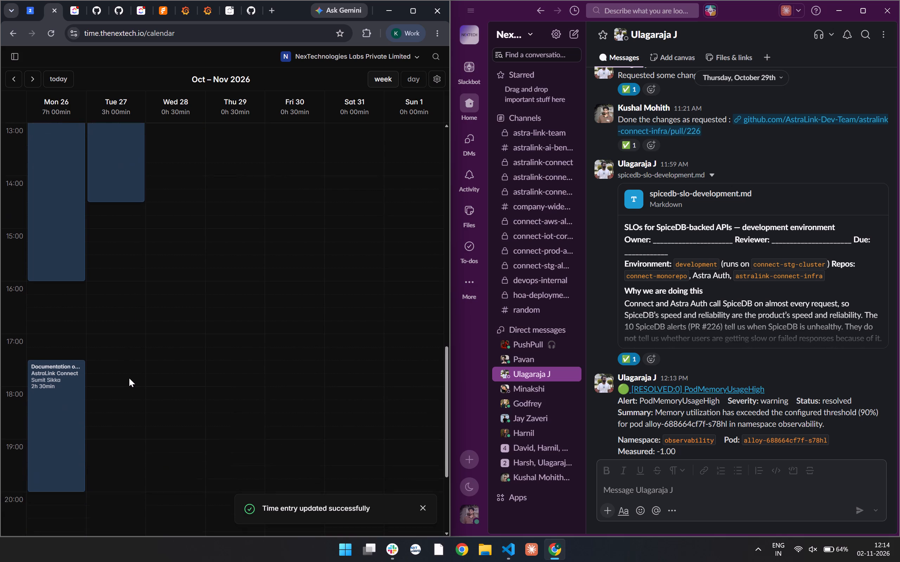
scroll(129, 378, right, 1)
click(139, 14)
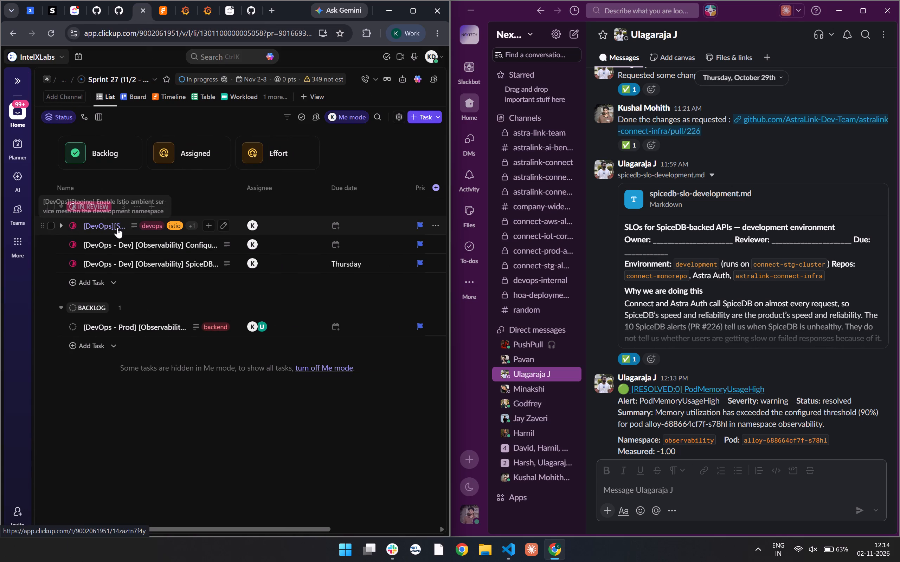
click(117, 228)
scroll(117, 228, right, 4)
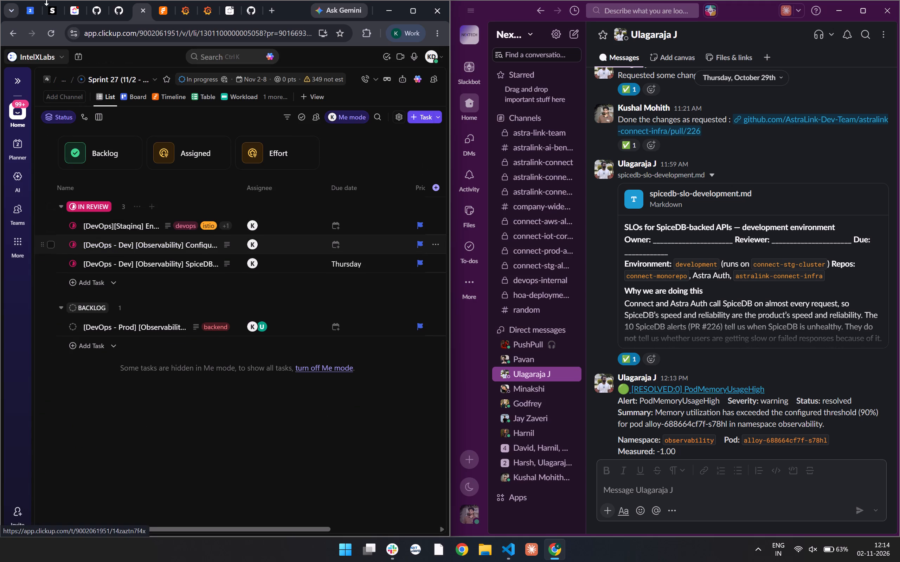
click(77, 13)
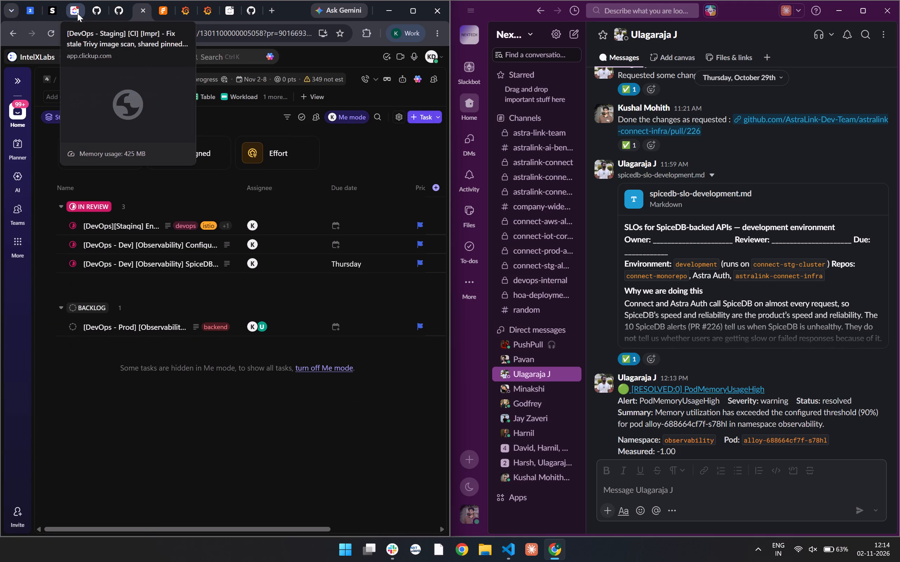
click(53, 9)
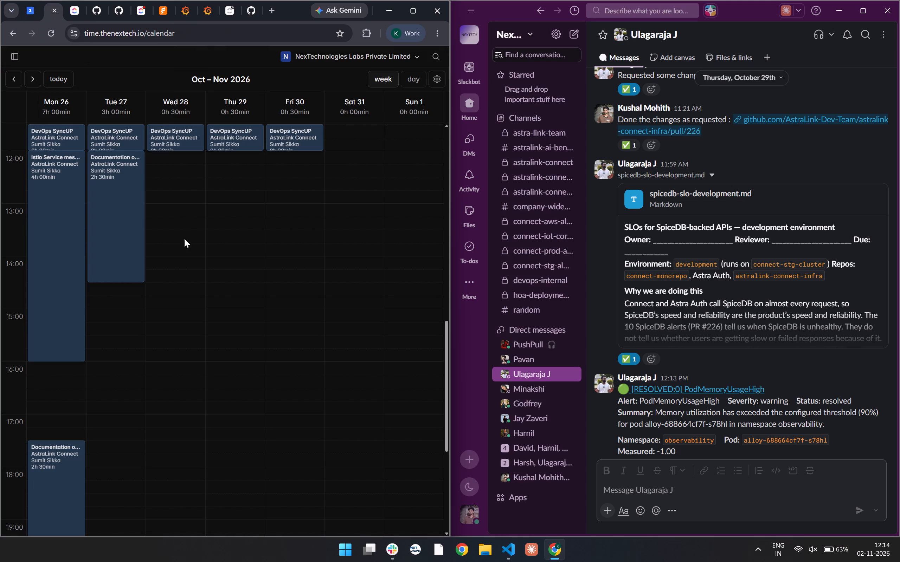
scroll(171, 306, down, 1)
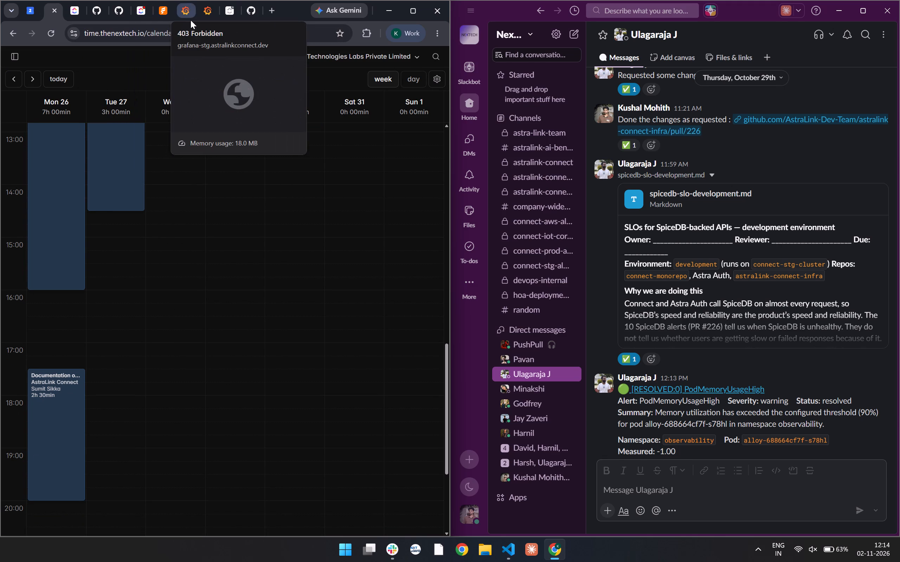
Place the ClickUp sprint tab directly beside the time-tracking calendar tab and return to the calendar.
drag(138, 8, 69, 12)
click(54, 10)
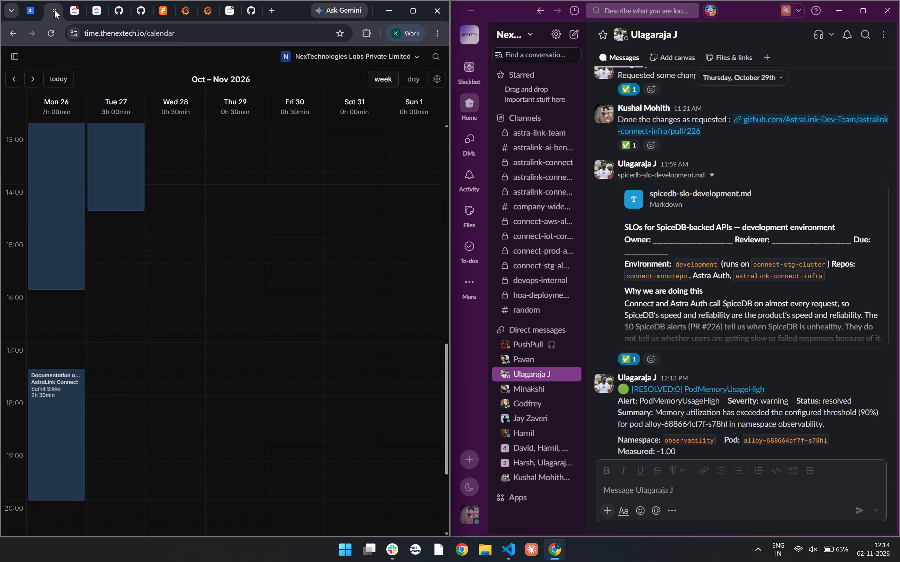
Compare the calendar's logged and empty slots for the week with the Sprint 27 task list.
scroll(232, 305, up, 1)
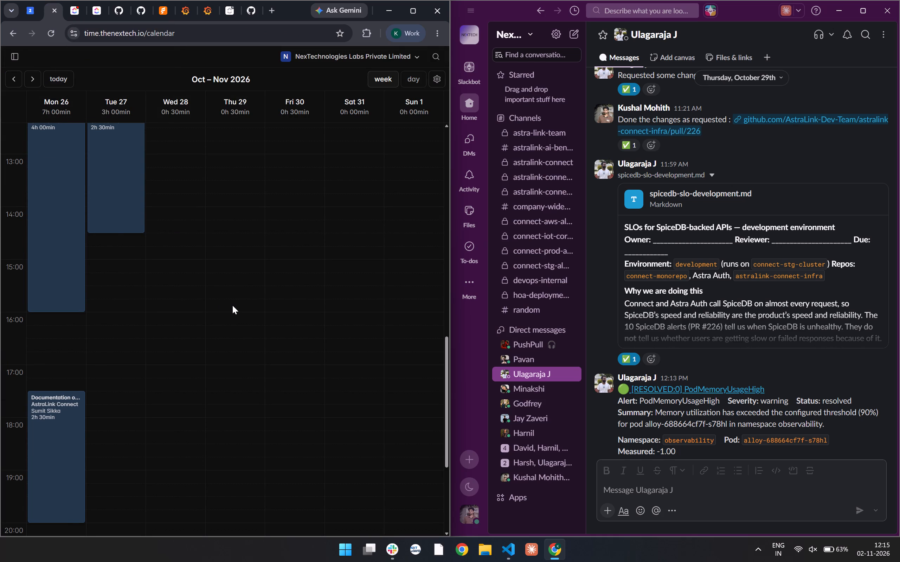
scroll(232, 305, up, 3)
click(232, 305)
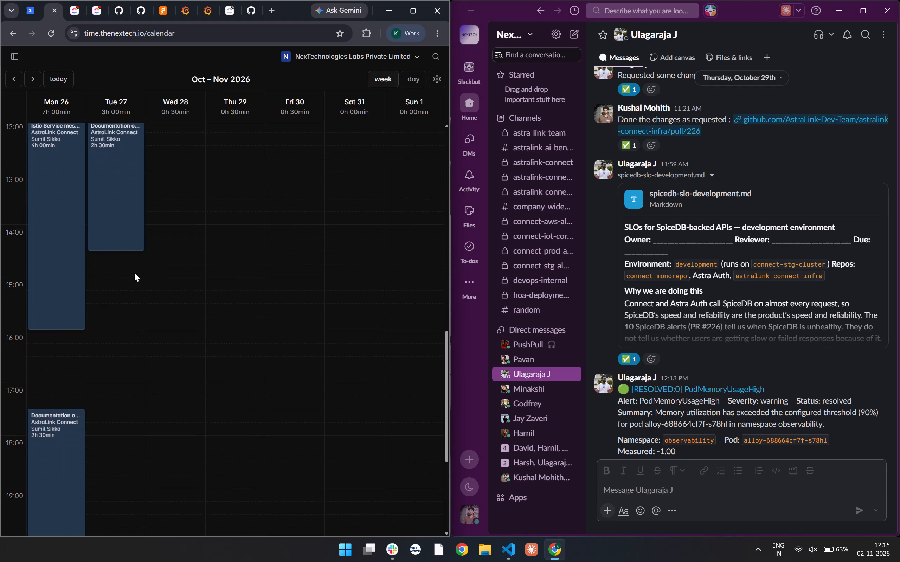
click(72, 7)
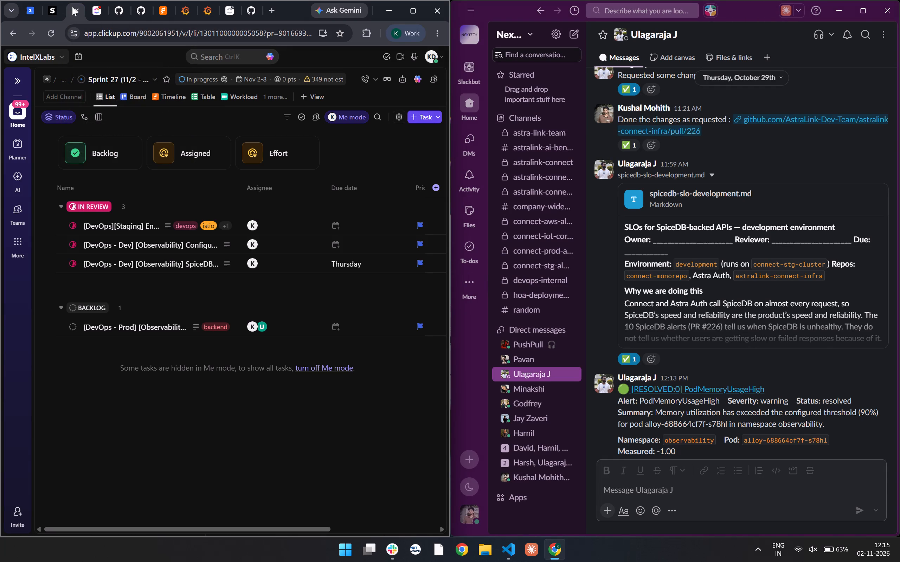
click(49, 9)
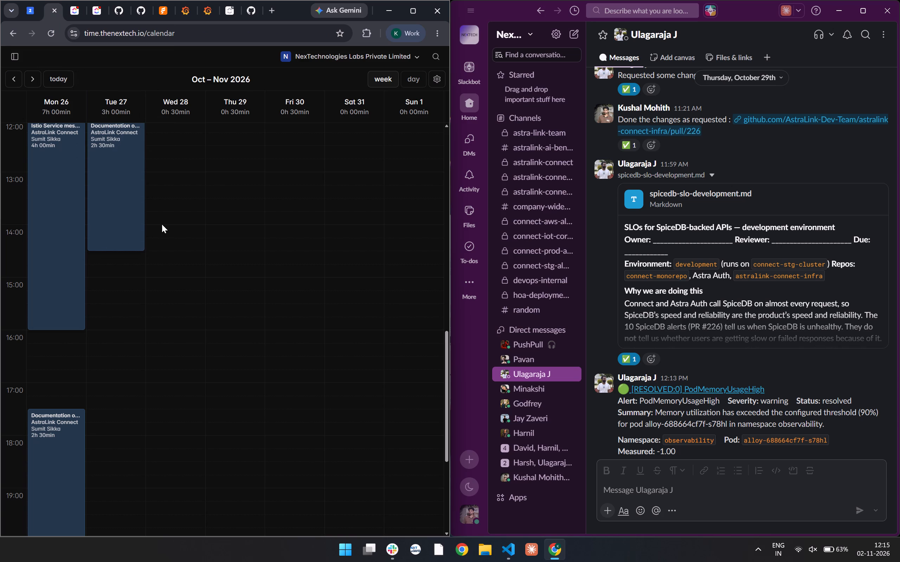
scroll(162, 224, up, 2)
scroll(131, 323, down, 1)
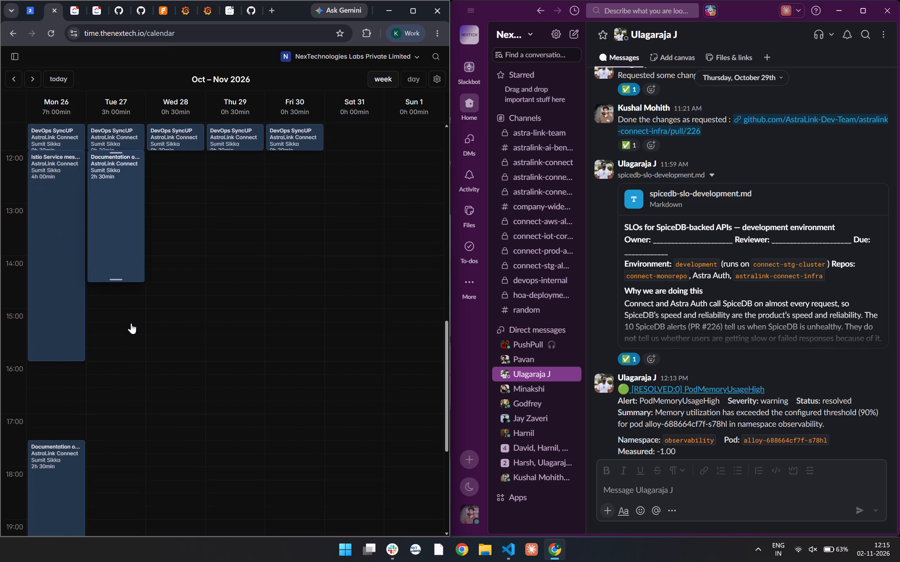
scroll(131, 323, down, 1)
Read the open Slack direct-message history for October 26 to 29 to identify the work done on Wednesday, October 28.
scroll(720, 286, down, 7)
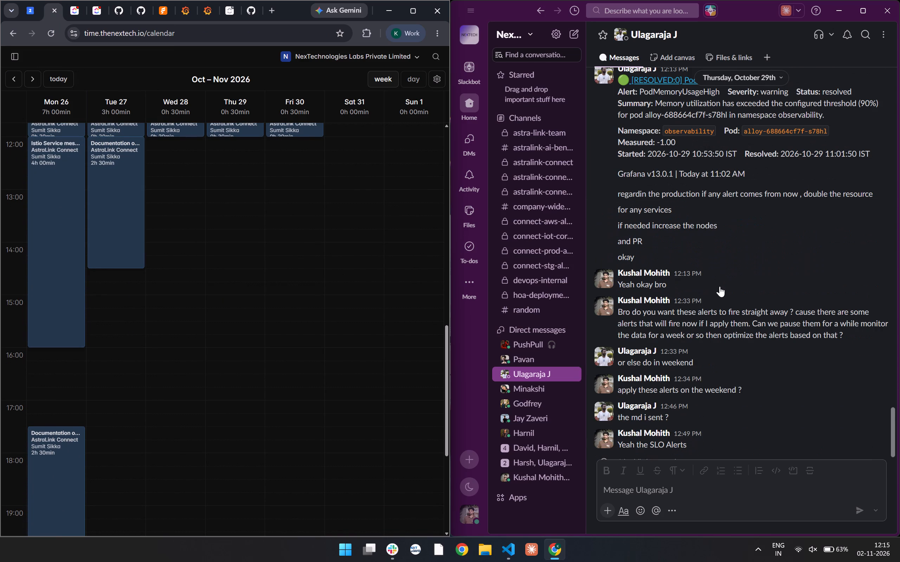
scroll(720, 286, down, 1)
scroll(720, 286, up, 4)
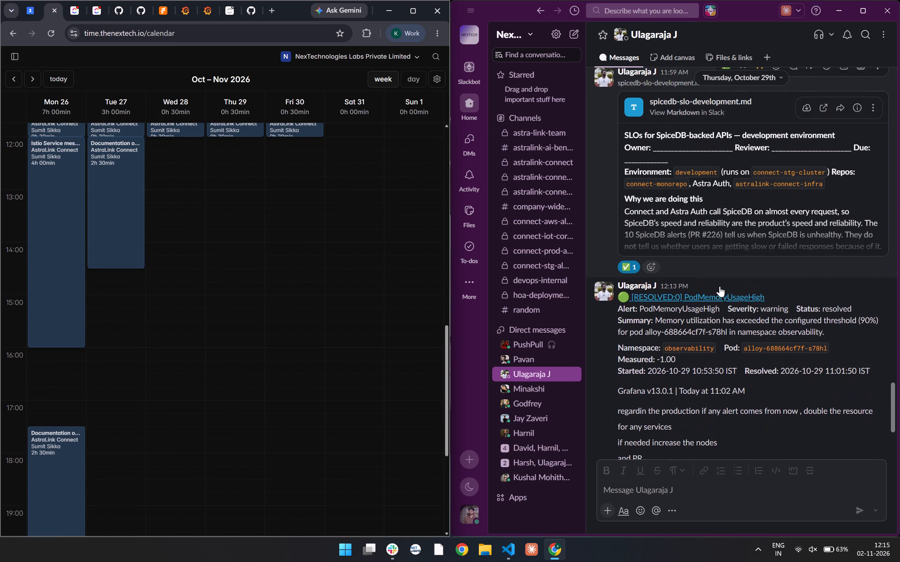
scroll(720, 286, up, 2)
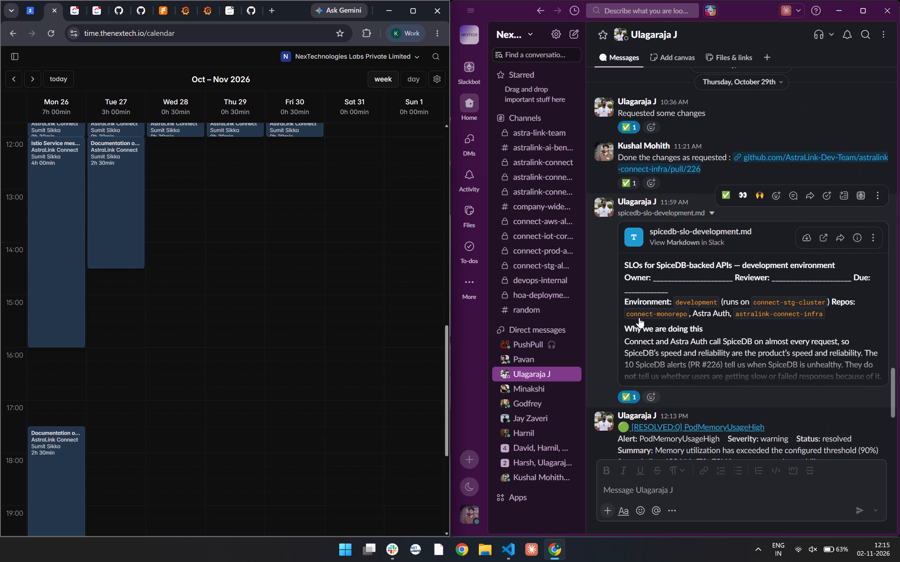
scroll(372, 338, up, 1)
scroll(707, 292, up, 4)
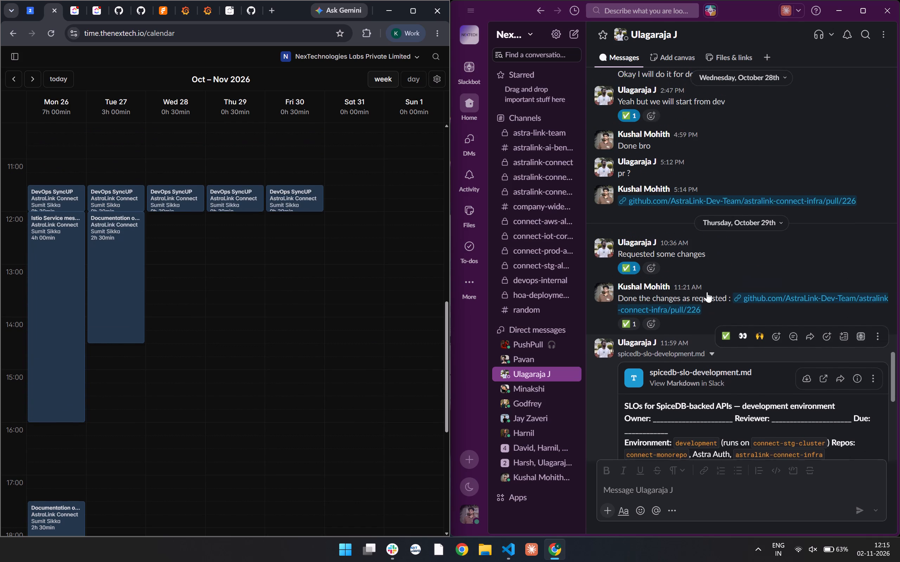
scroll(707, 292, up, 6)
scroll(707, 292, down, 1)
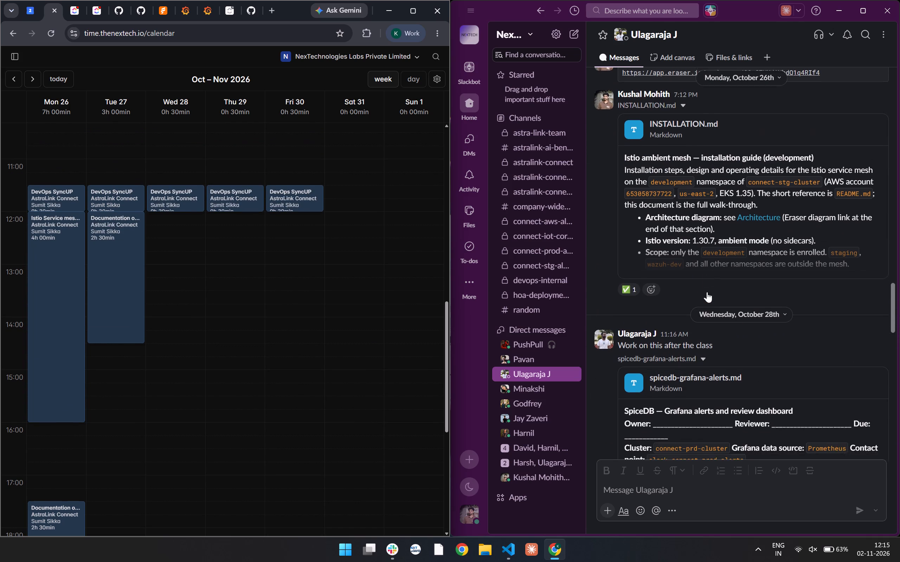
scroll(707, 292, down, 4)
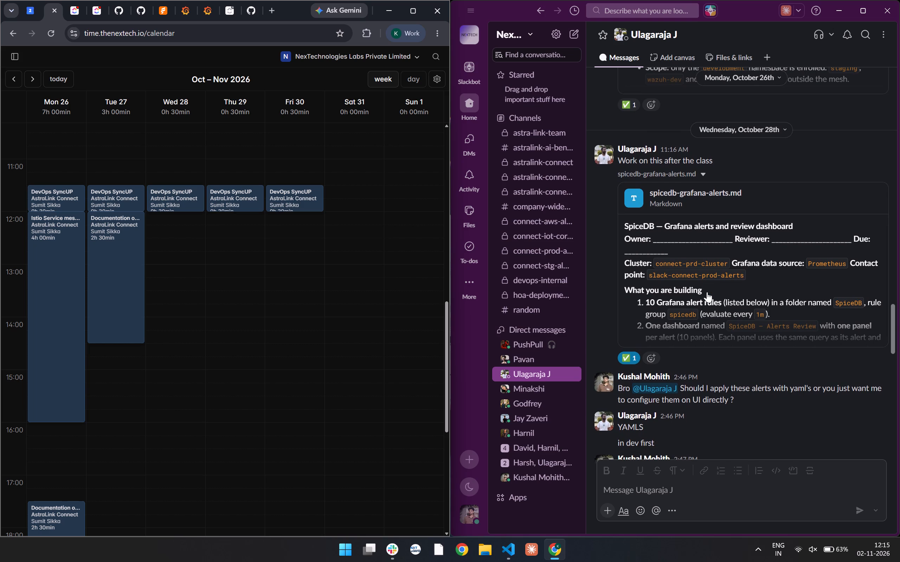
Start a manual time entry on Wed 28 at 12:00, directly after the DevOps SyncUP entry.
right_click(172, 221)
click(191, 231)
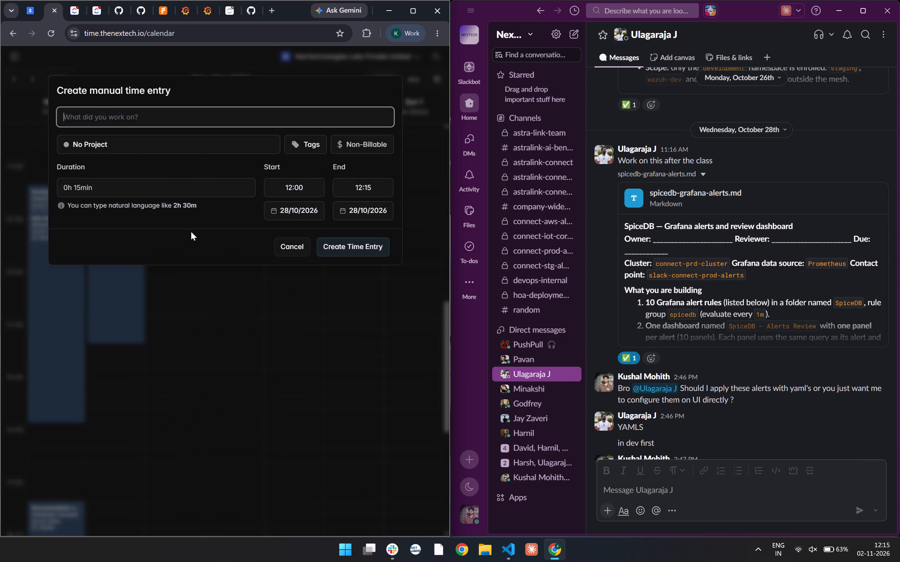
click(105, 112)
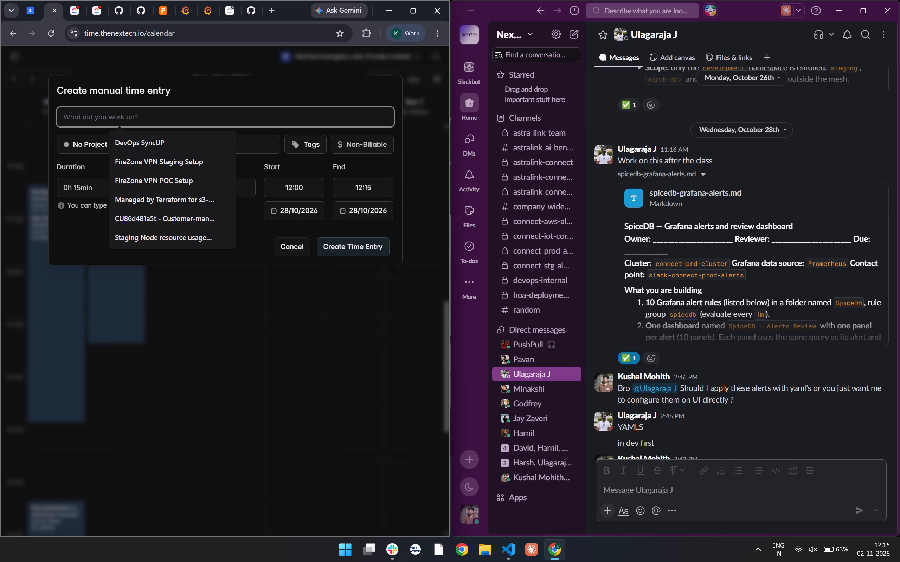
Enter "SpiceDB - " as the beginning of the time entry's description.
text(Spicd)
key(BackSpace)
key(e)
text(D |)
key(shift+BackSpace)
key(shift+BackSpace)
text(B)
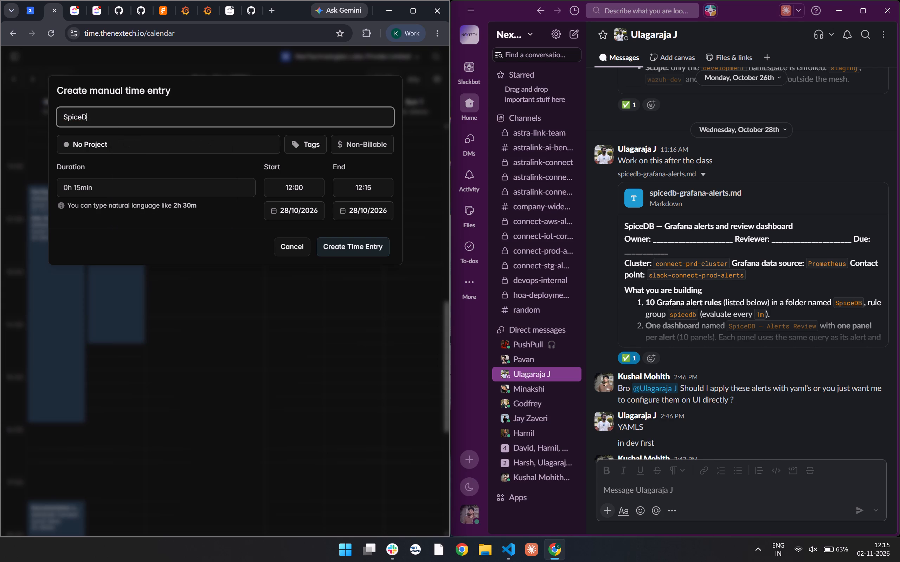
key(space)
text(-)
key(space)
Copy the task ID from the web address of ClickUp's "Configure SpiceDB Grafana alerts and review dashboard for the dev environment" task.
click(66, 5)
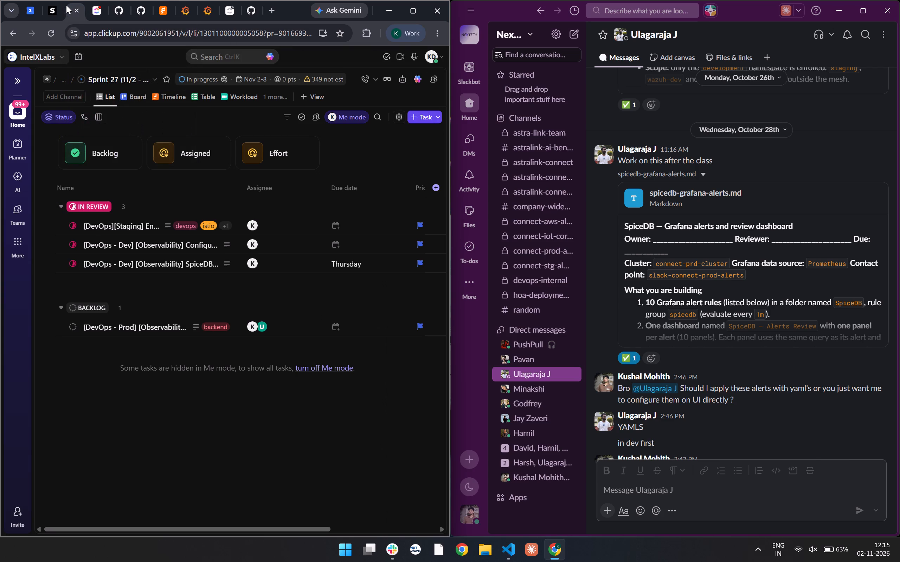
click(126, 249)
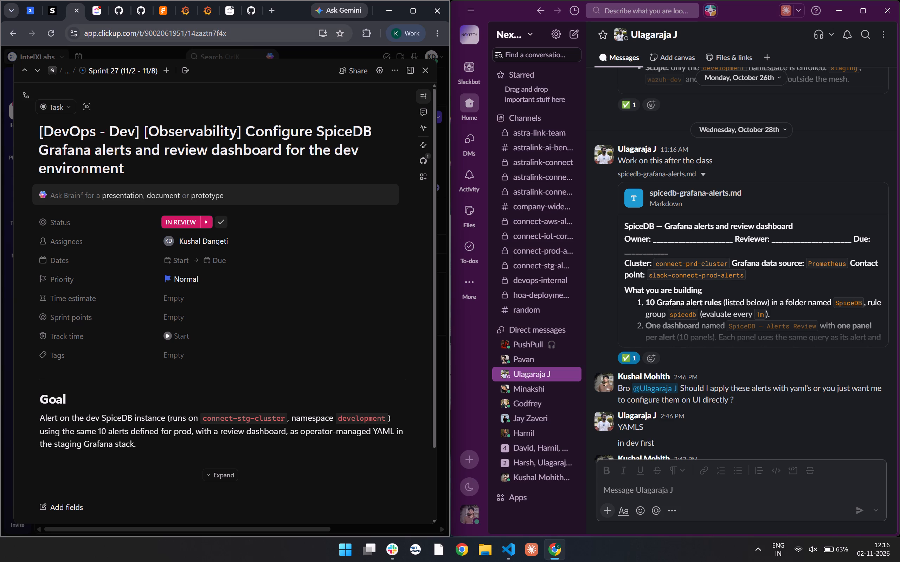
click(38, 130)
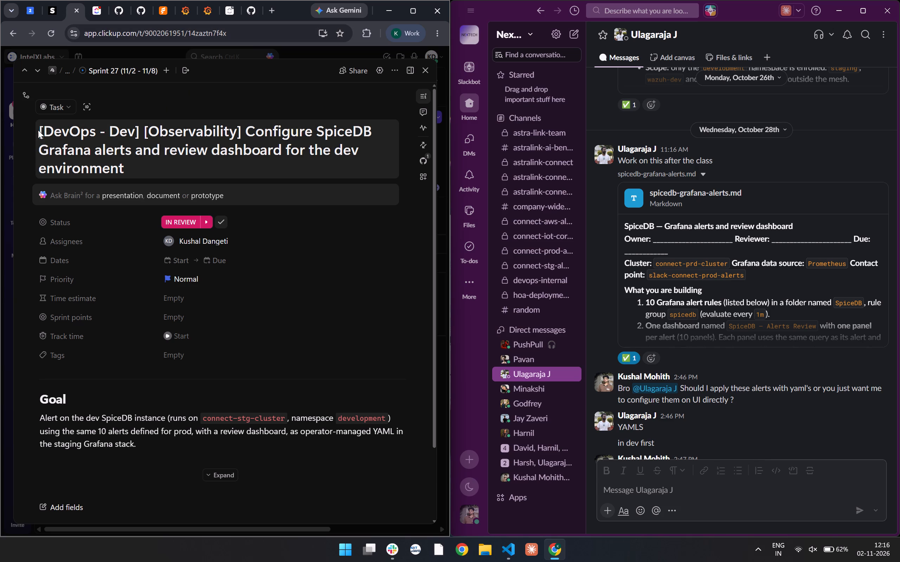
drag(241, 36, 184, 43)
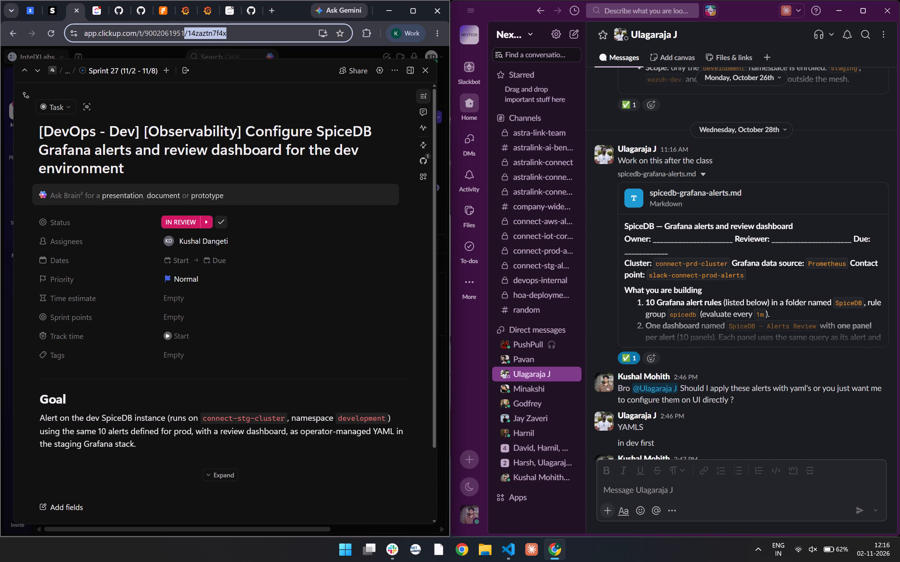
drag(184, 43, 188, 43)
key(ctrl+c)
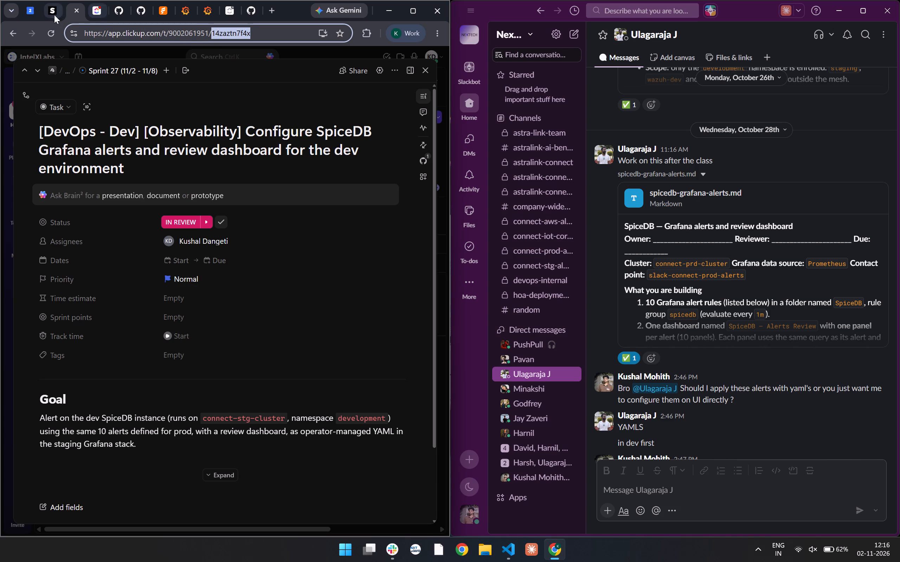
Replace the new time entry's description with "CU", the copied task ID and a hyphen: "CU14zaztn7f4x - ".
click(52, 13)
key(ctrl+a)
key(ctrl+equal)
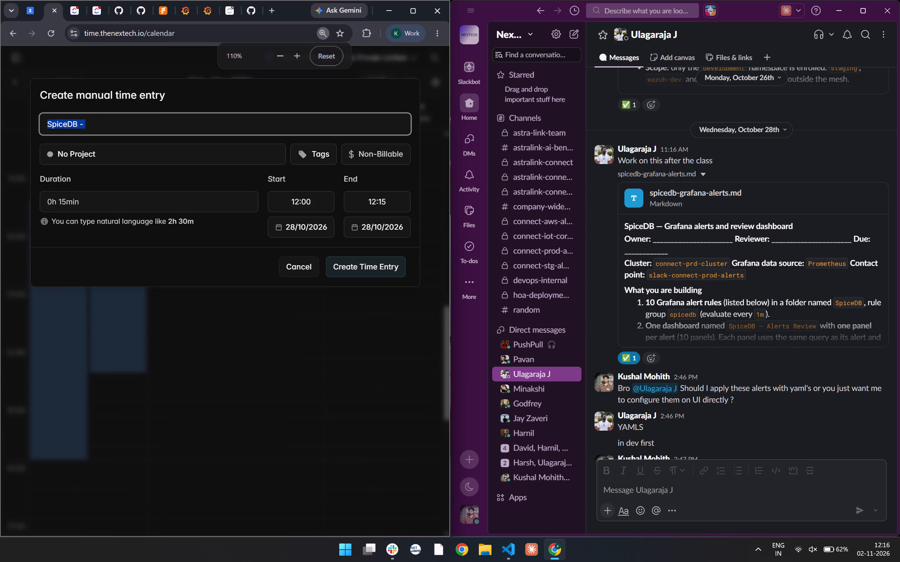
key(BackSpace)
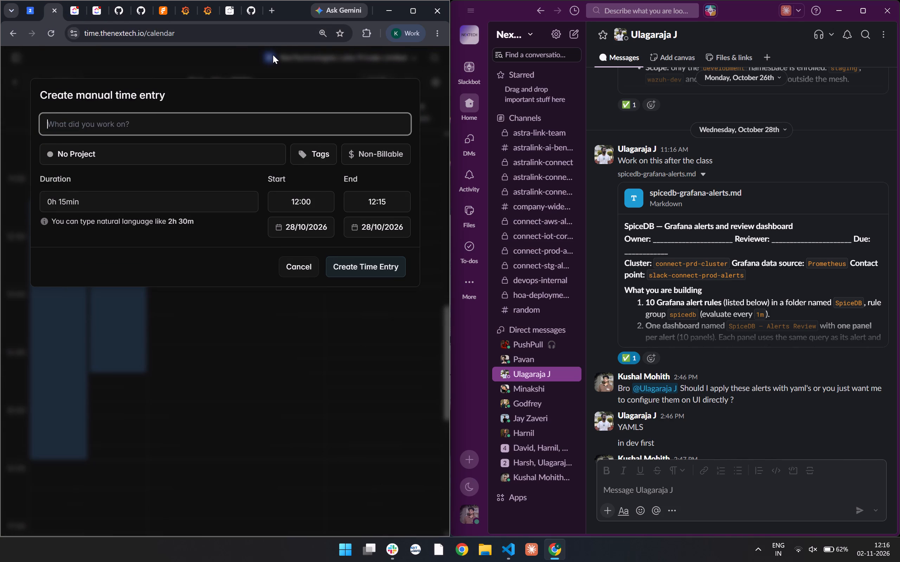
key(ctrl+minus)
text(CU)
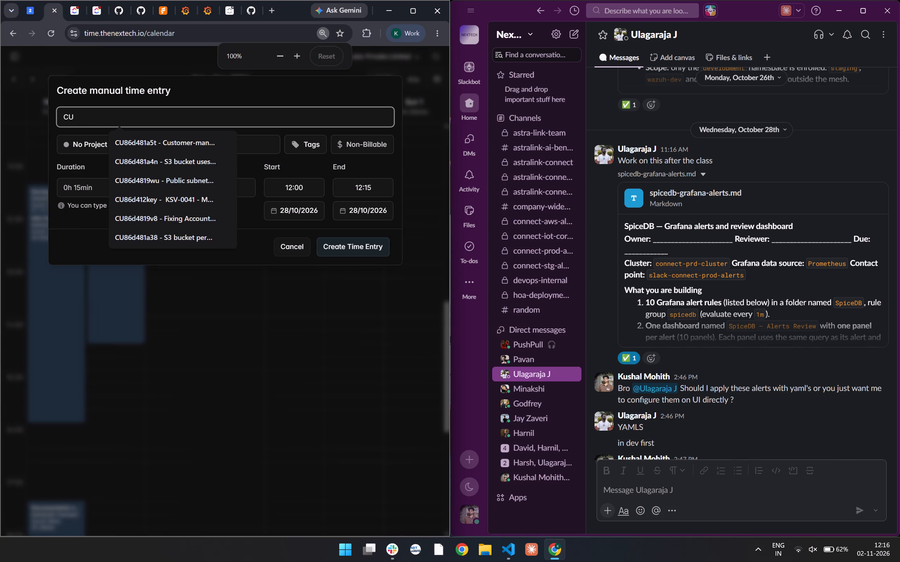
key(ctrl+v)
key(space)
text(-)
key(space)
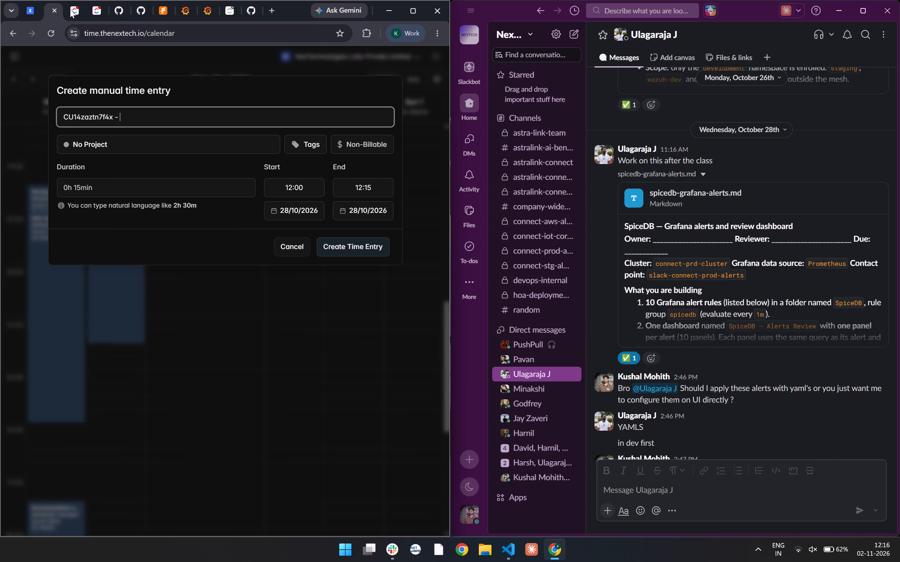
Append the ClickUp task's title "Configure SpiceDB Grafana alerts and review dashboard for the dev environment" to the time entry's description.
click(75, 8)
drag(247, 128, 329, 166)
key(ctrl+c)
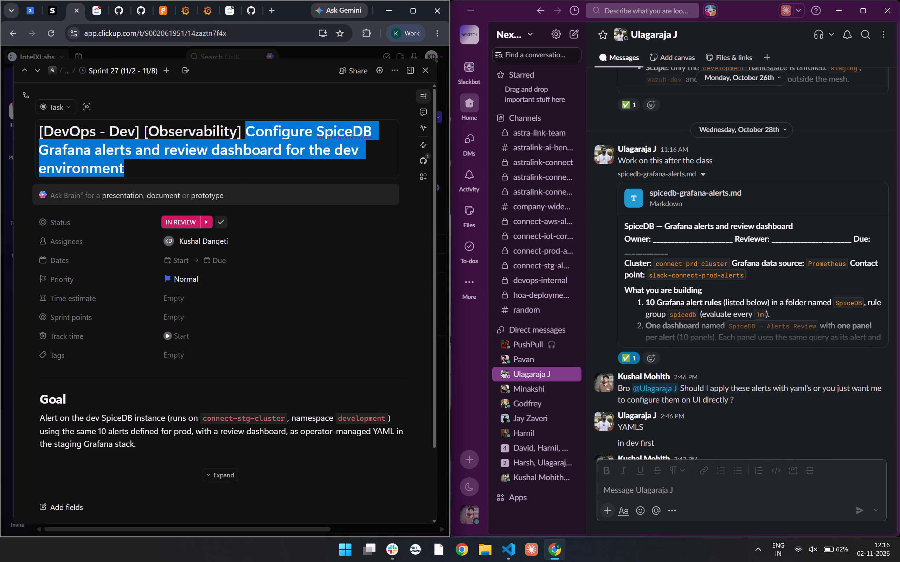
click(54, 13)
key(ctrl+v)
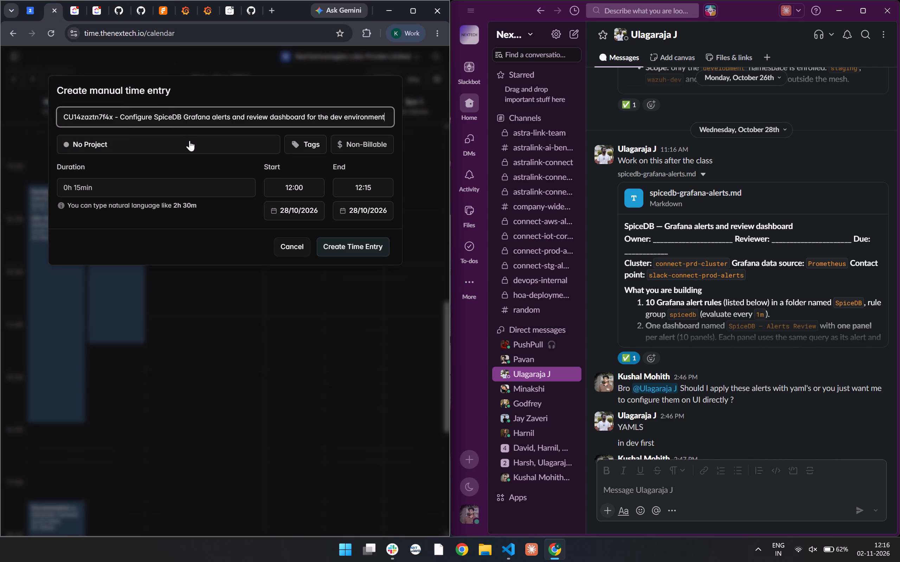
Shorten the task title in the description to "SpiceDB Grafana Dashboard for the dev environment".
drag(154, 118, 119, 122)
key(BackSpace)
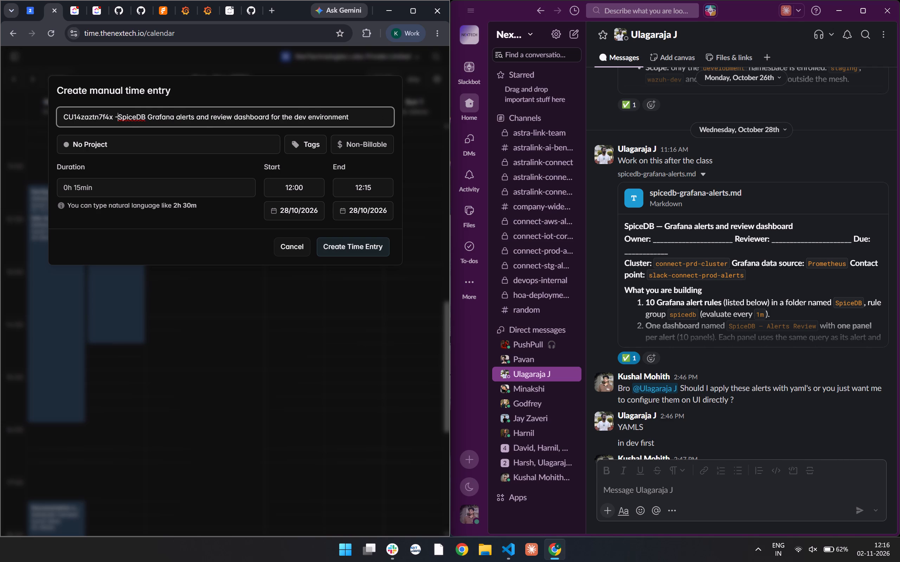
drag(173, 115, 237, 123)
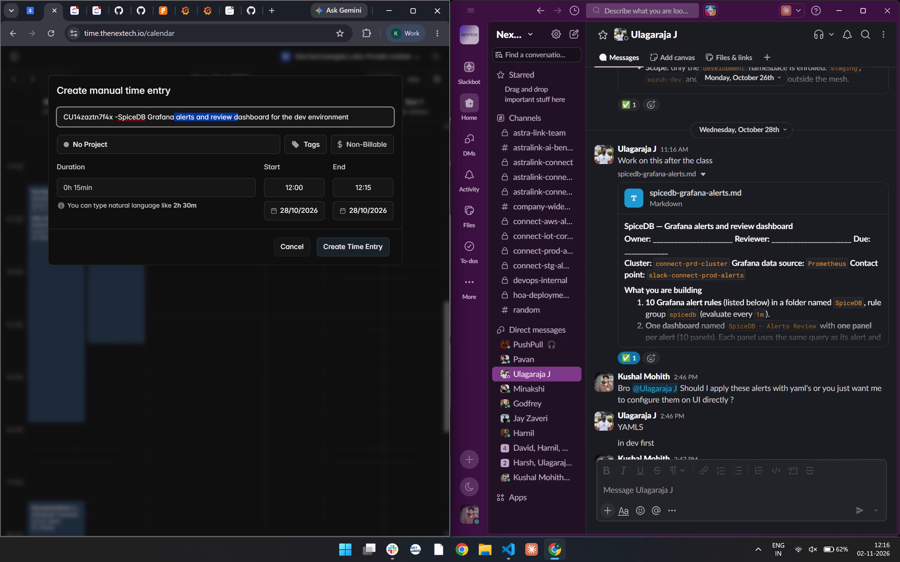
key(BackSpace)
key(space)
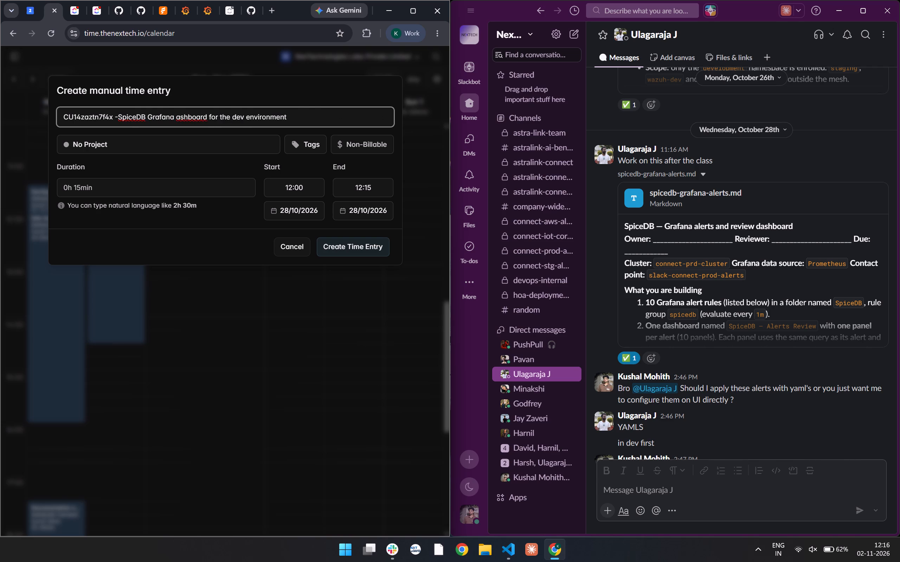
key(shift+d)
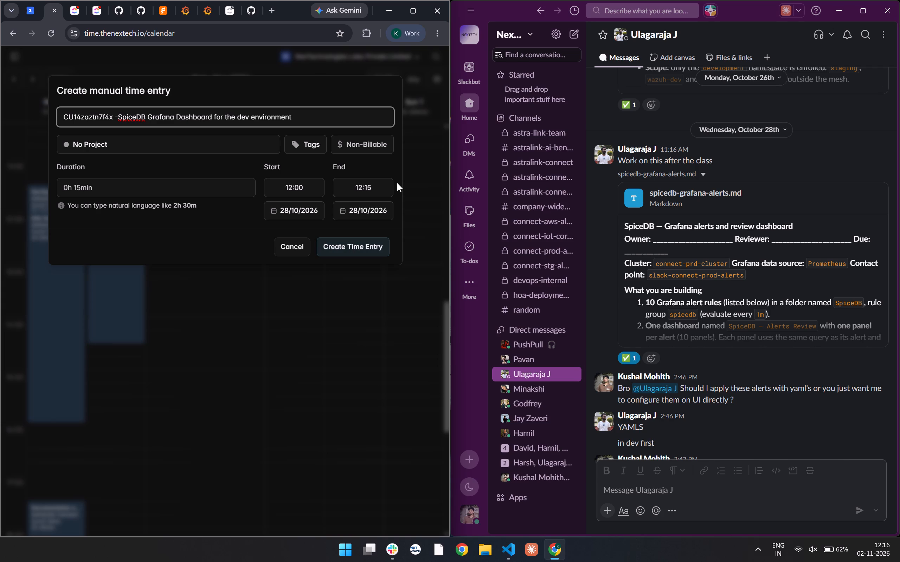
Set the entry's end time to 19:00 and create the time entry.
click(383, 187)
key(BackSpace)
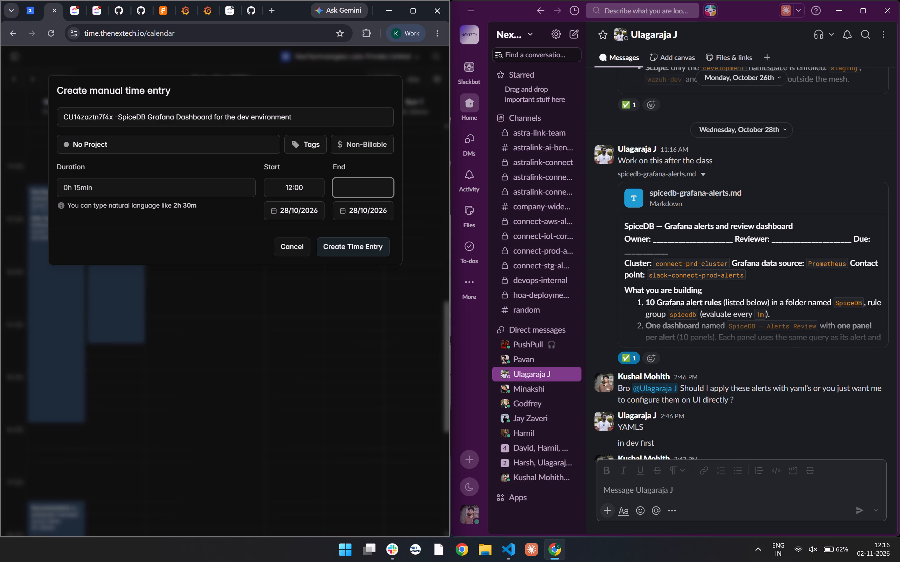
text(1900)
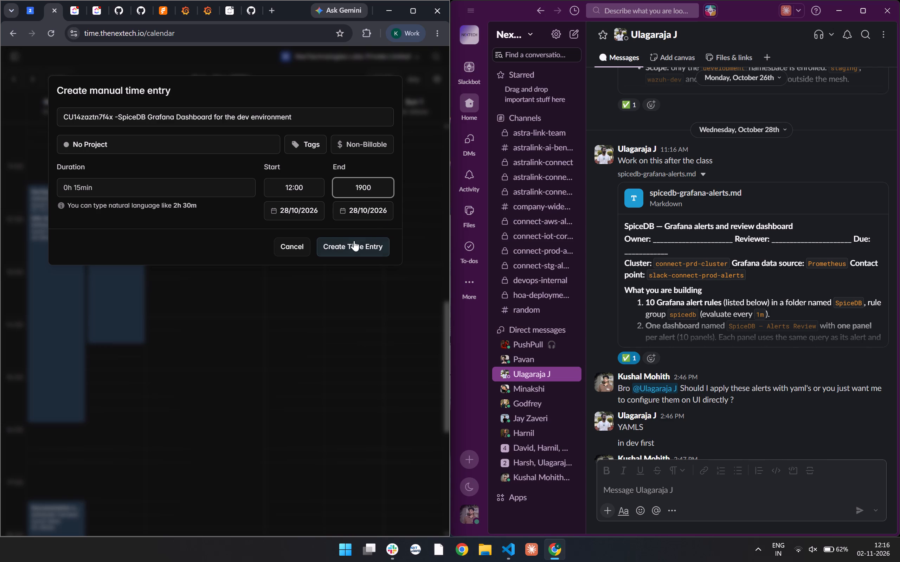
click(354, 241)
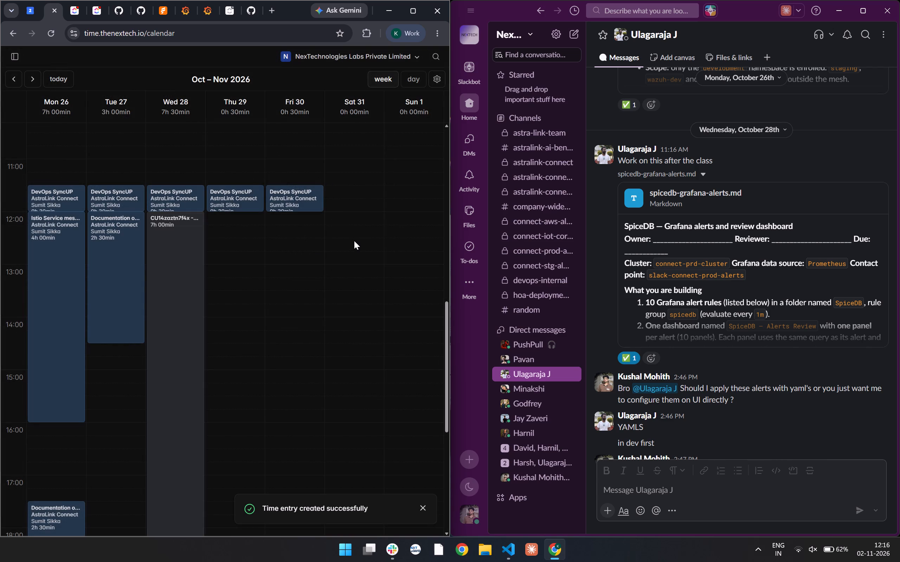
Assign the AstraLink Connect project to the Wed 28 SpiceDB entry and save the update.
scroll(354, 241, down, 2)
click(190, 306)
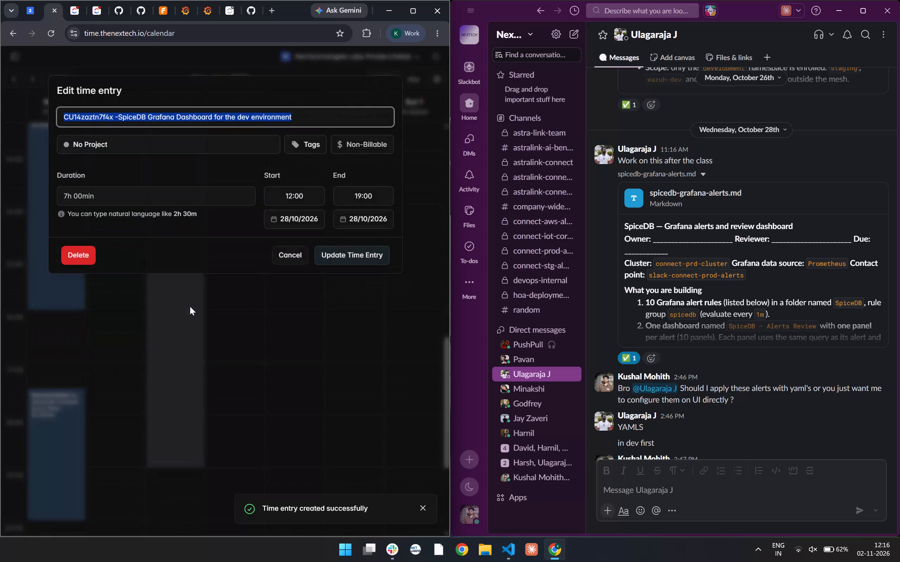
click(158, 156)
click(156, 153)
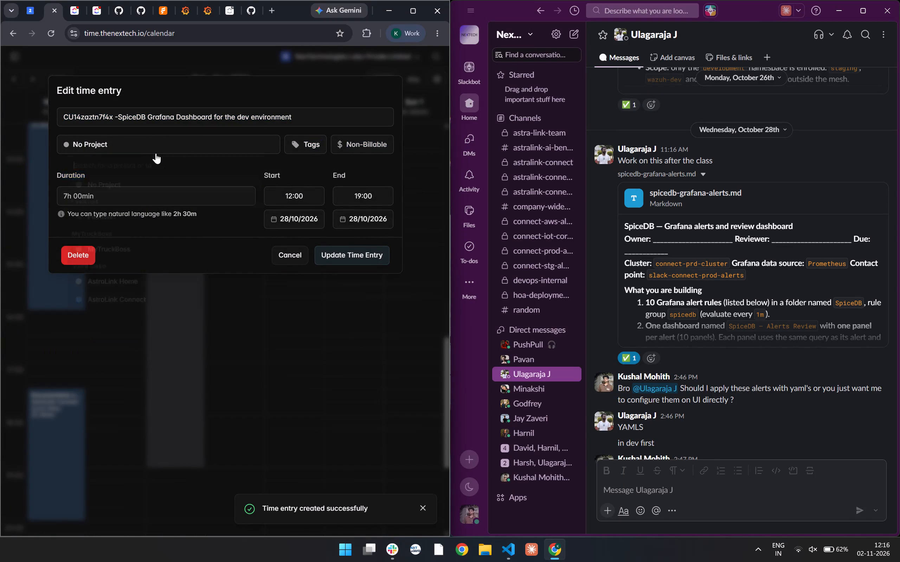
click(129, 306)
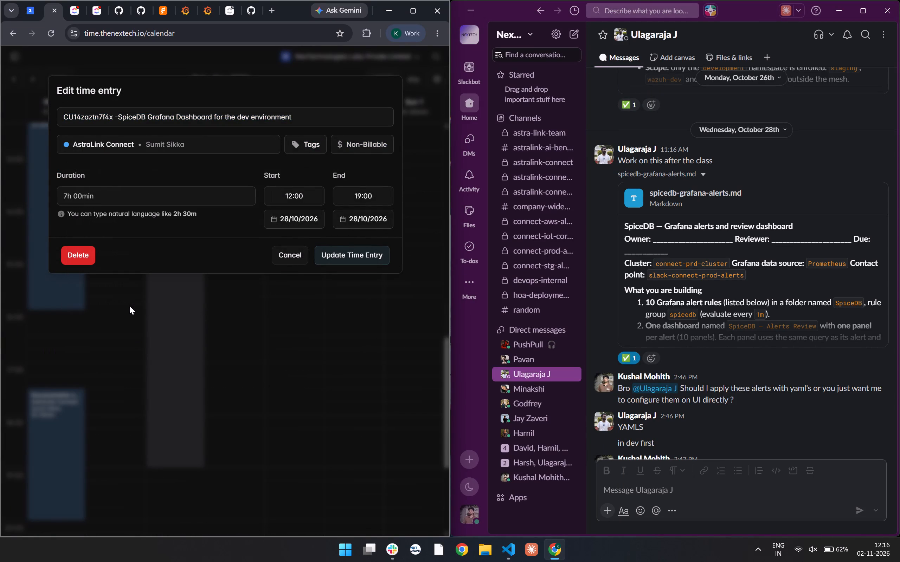
click(355, 255)
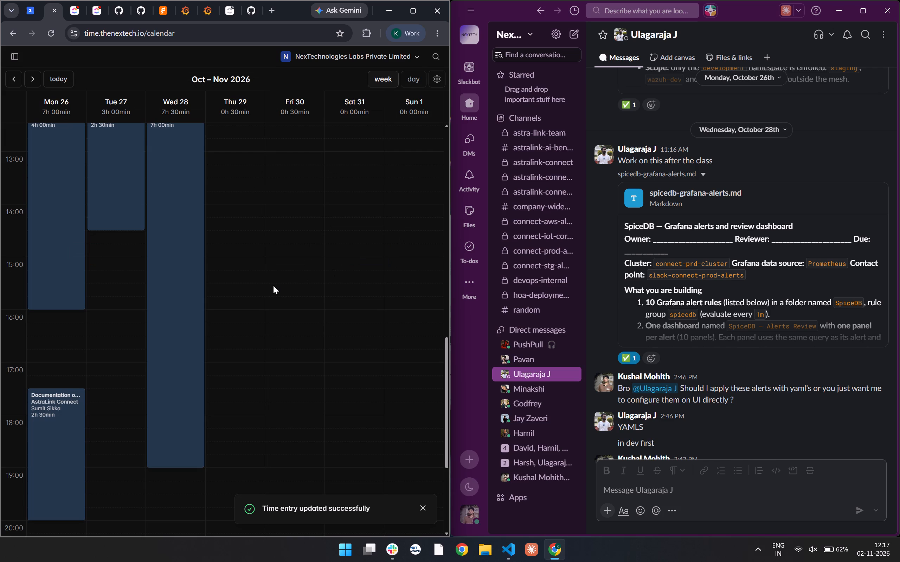
Set the Wed 28 SpiceDB entry's end time to 15:00 and save the update.
scroll(273, 285, right, 2)
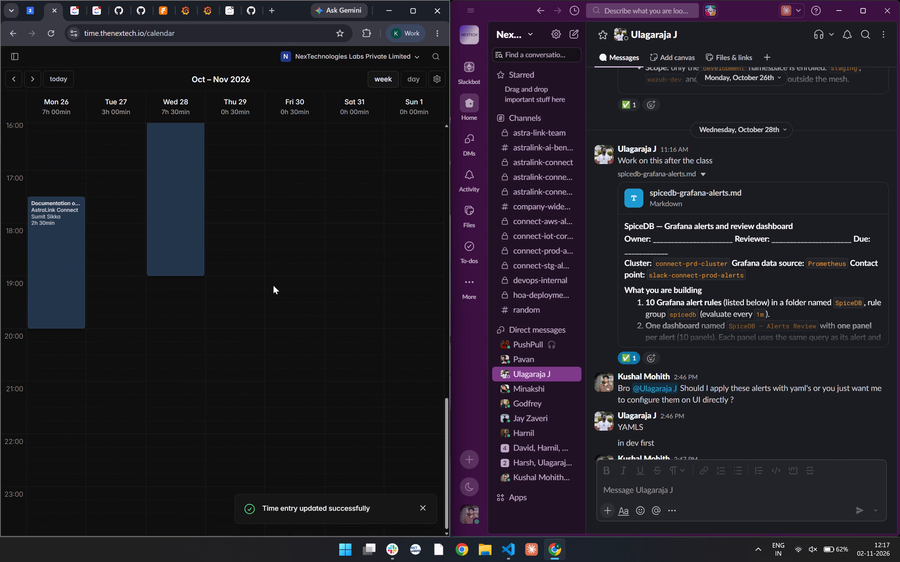
scroll(192, 242, up, 2)
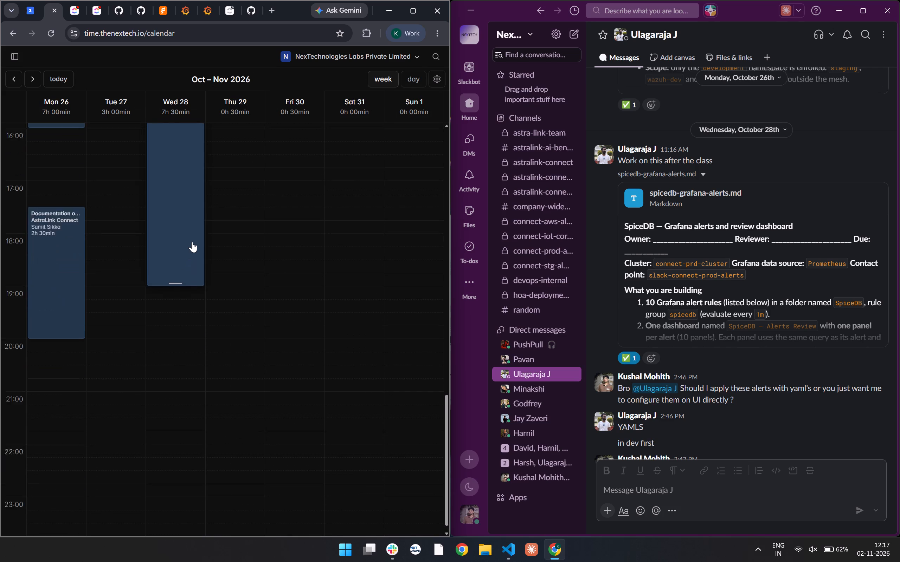
scroll(192, 242, up, 3)
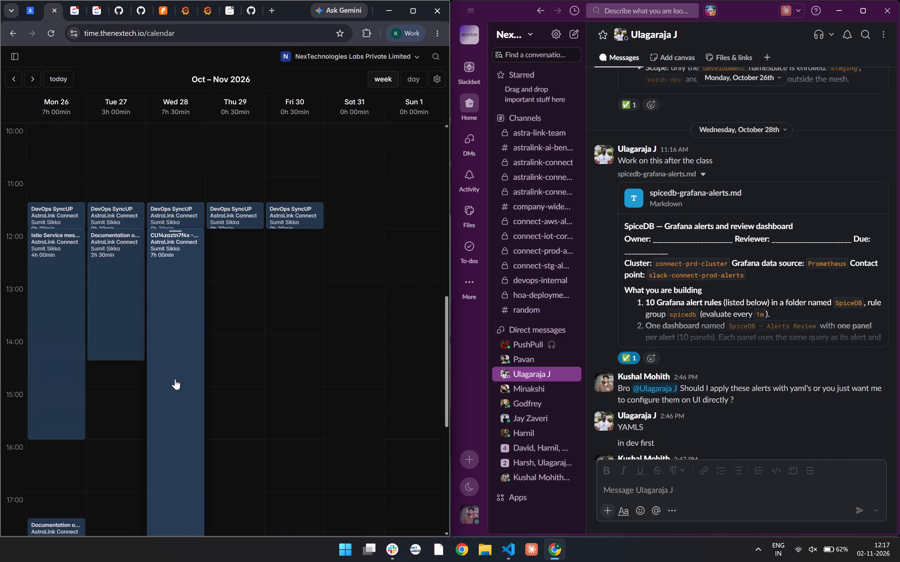
click(175, 382)
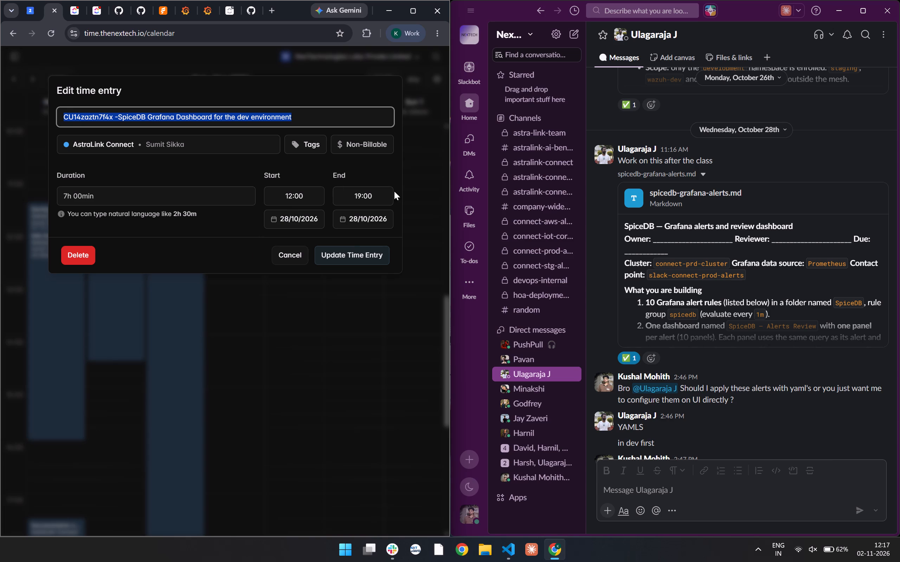
click(385, 197)
key(BackSpace)
text(1500)
click(373, 256)
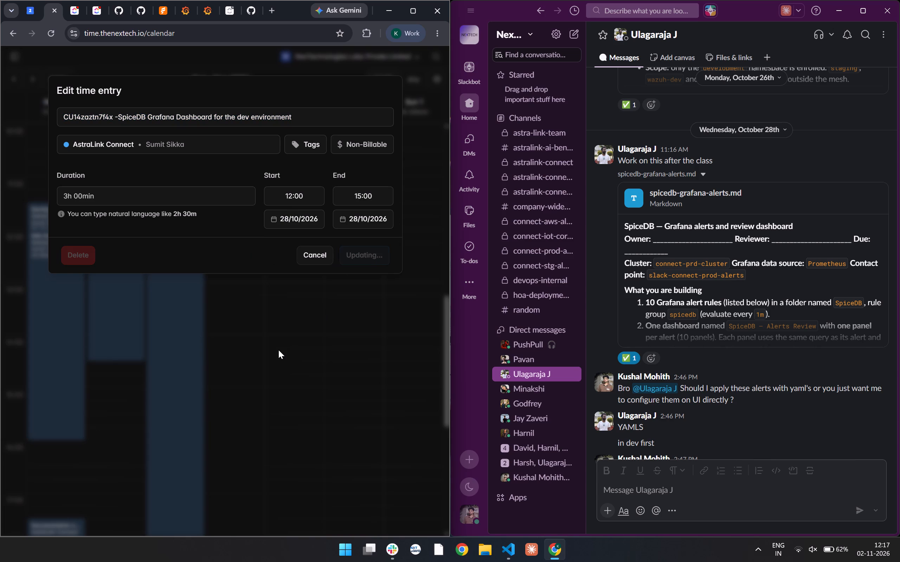
Insert a space before "SpiceDB" in the Wed 28 entry's description, copy the full description, and save the update.
scroll(251, 362, down, 1)
click(202, 266)
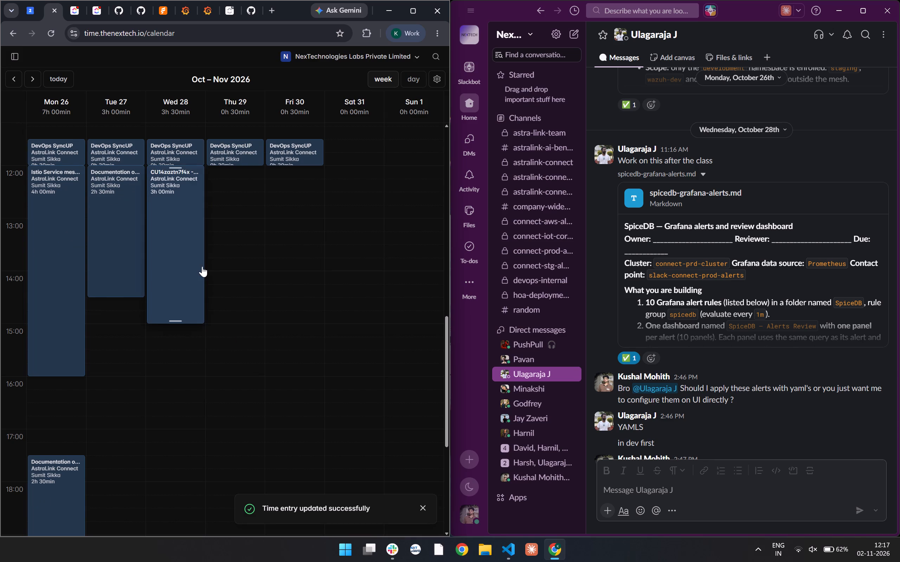
click(118, 117)
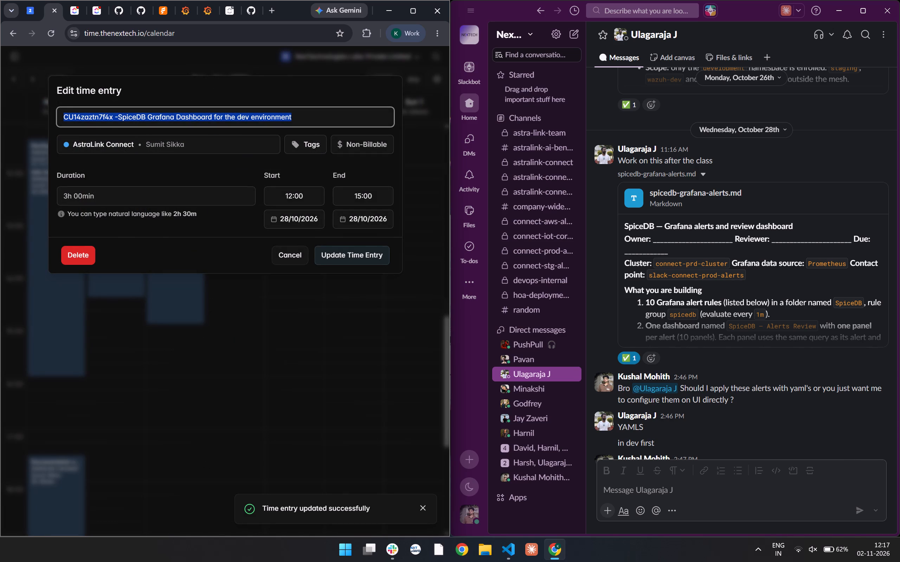
key(space)
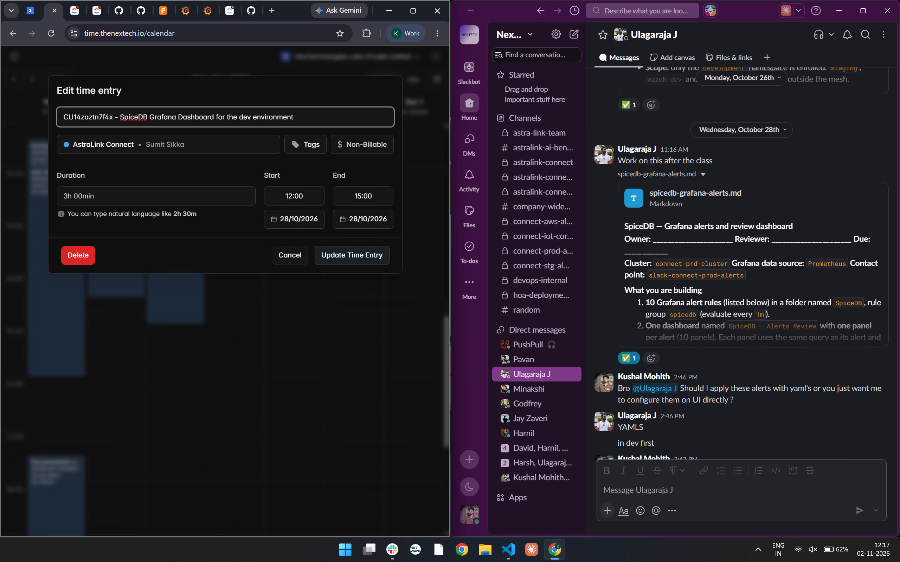
click(313, 115)
key(ctrl+a)
key(ctrl+c)
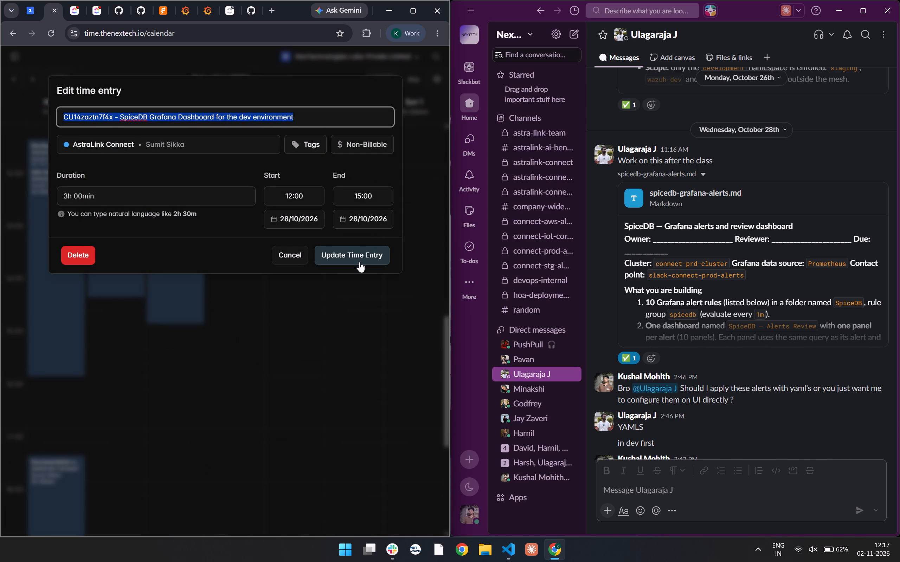
click(360, 262)
Start a manual time entry on Wed 28 at 16:00 with the copied SpiceDB description and the AstraLink Connect project.
scroll(191, 380, down, 1)
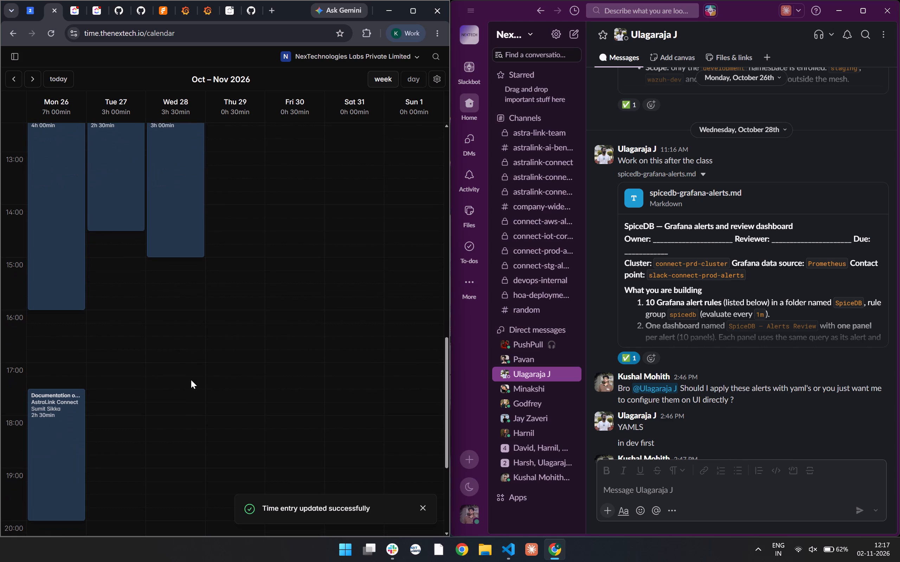
right_click(176, 316)
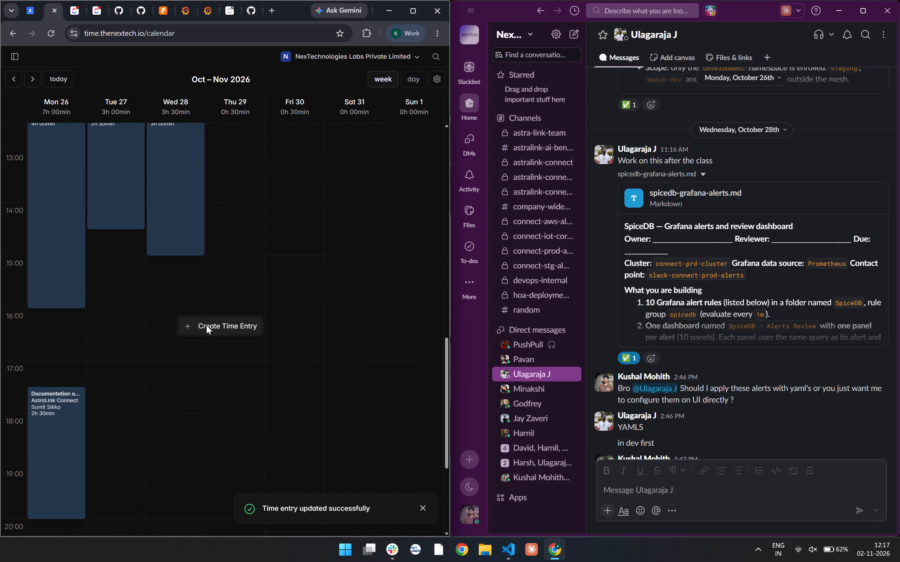
click(206, 325)
key(ctrl+v)
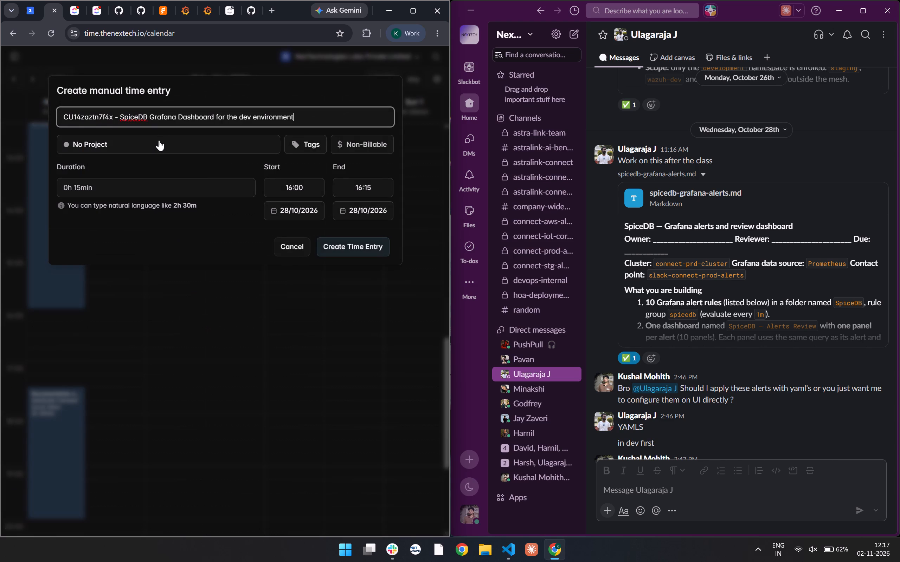
click(157, 148)
click(140, 310)
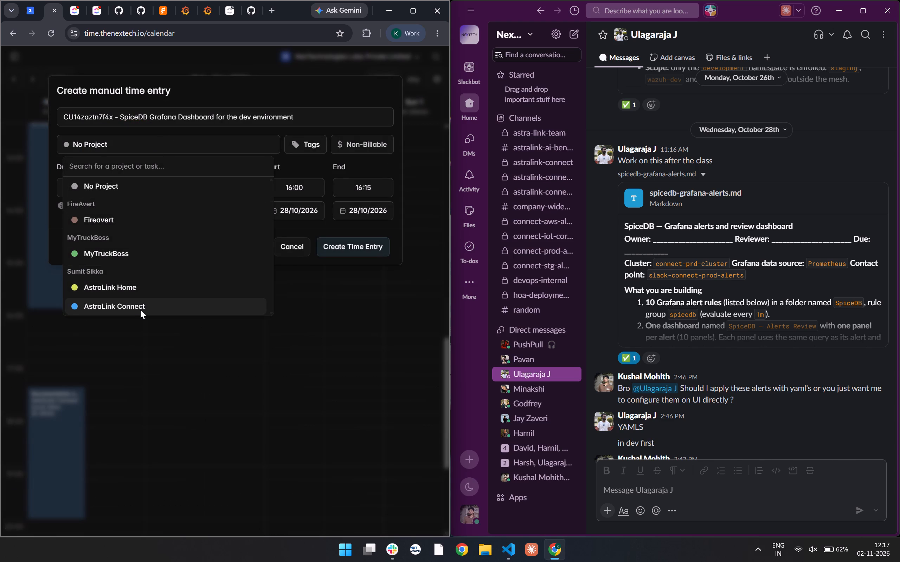
Set the new entry's end time to 19:30 and create the time entry.
click(377, 189)
key(BackSpace)
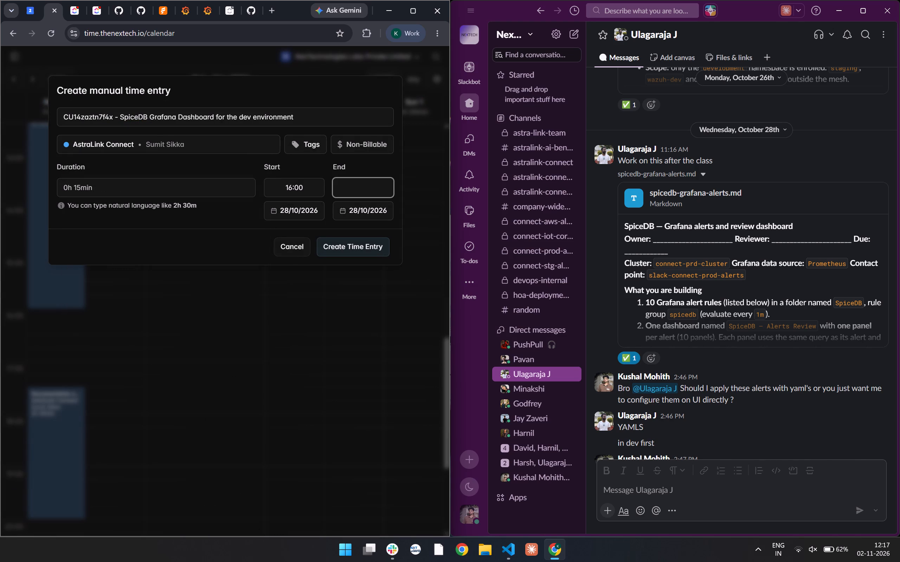
key(1)
key(7)
key(BackSpace)
key(Insert)
text(930)
click(374, 249)
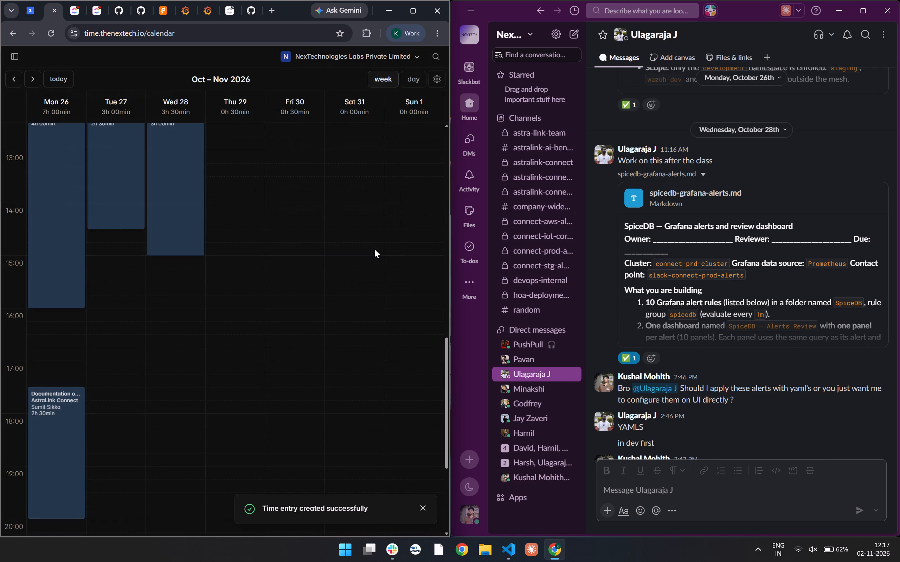
scroll(292, 218, up, 2)
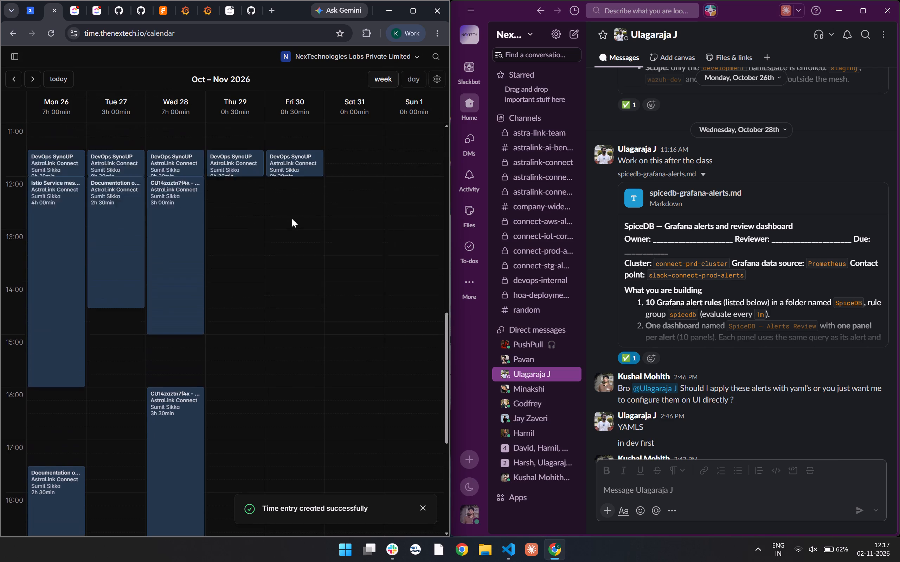
Start a manual time entry on Thu 29 at 12:00 with the copied SpiceDB description, replacing "Dashboard" with "Alerts".
scroll(292, 218, up, 1)
right_click(226, 205)
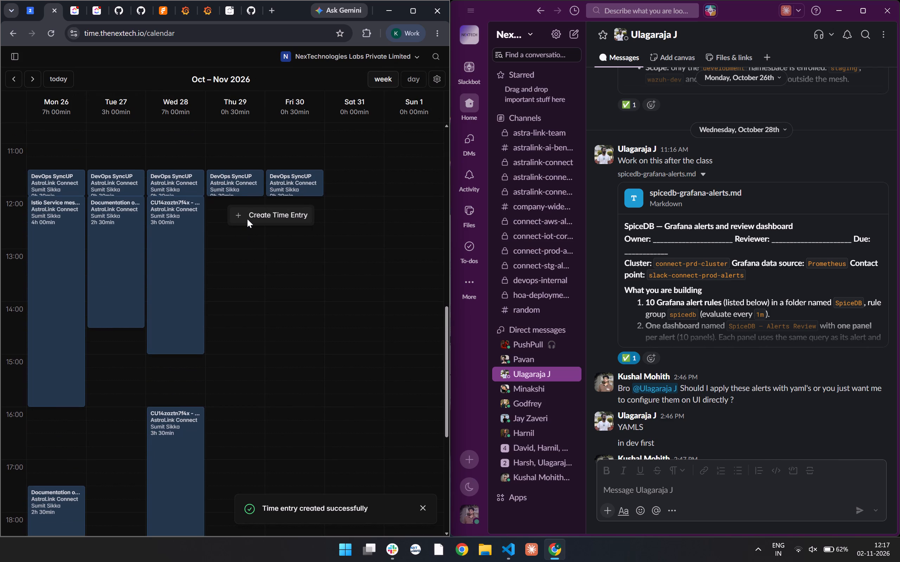
click(247, 219)
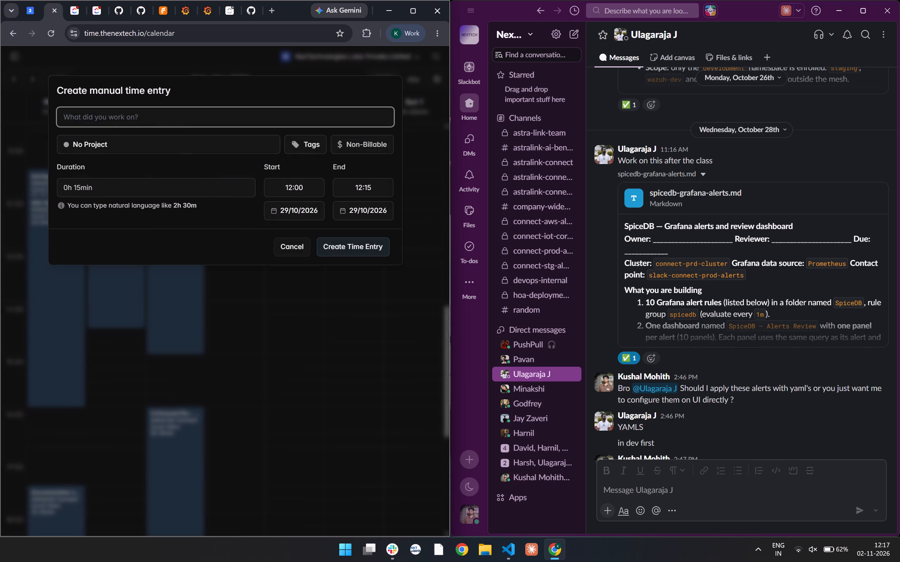
key(ctrl+v)
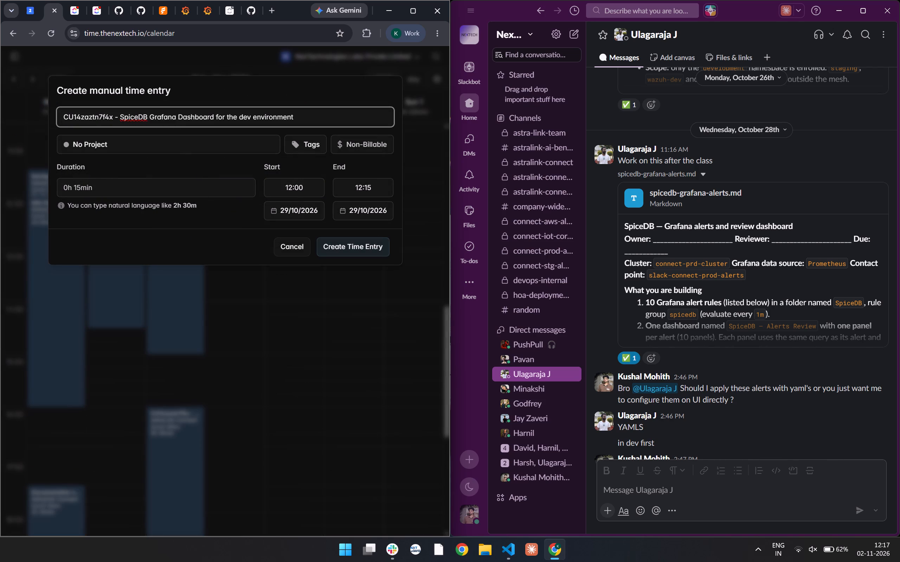
click(214, 118)
key(BackSpace)
key(BackSpace)
key(BackSpace)
key(BackSpace)
key(BackSpace)
key(BackSpace)
key(BackSpace)
key(BackSpace)
key(BackSpace)
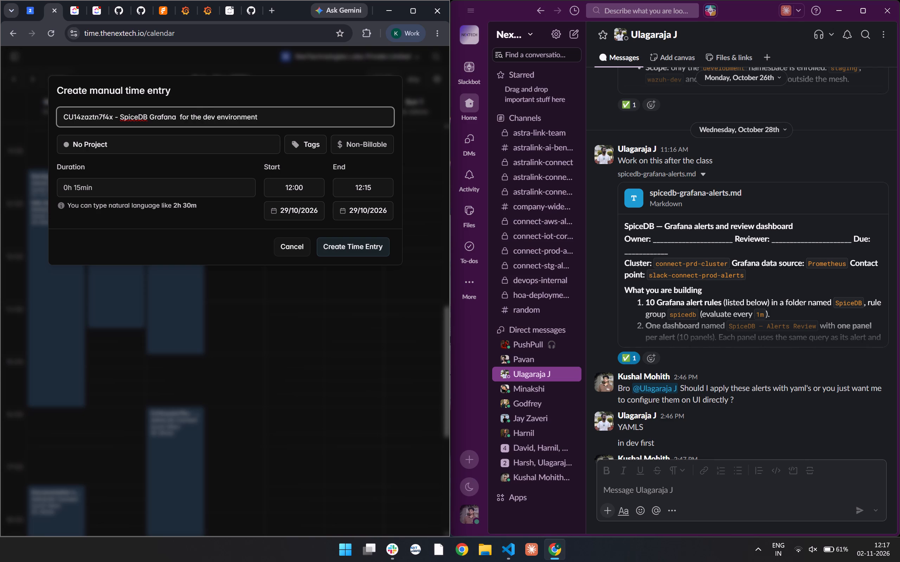
text(Alerts)
Assign the AstraLink Connect project, set the end time to 14:30, and create the Thu 29 time entry.
click(198, 148)
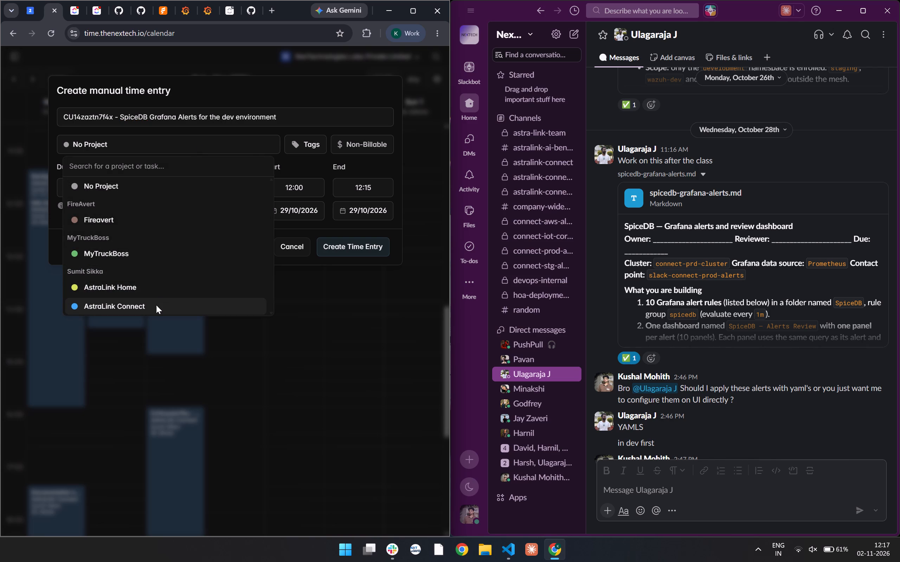
click(156, 306)
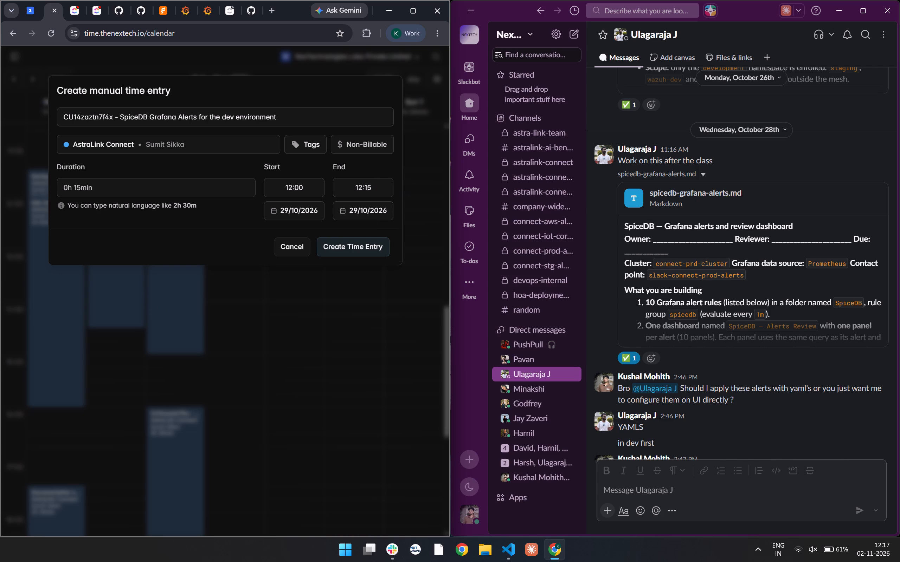
click(386, 185)
key(BackSpace)
text(1430)
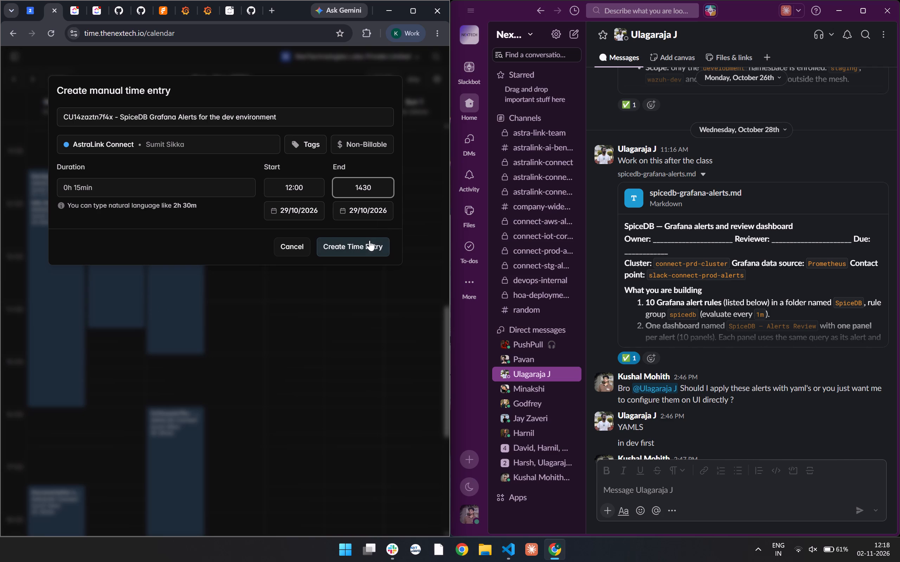
click(367, 241)
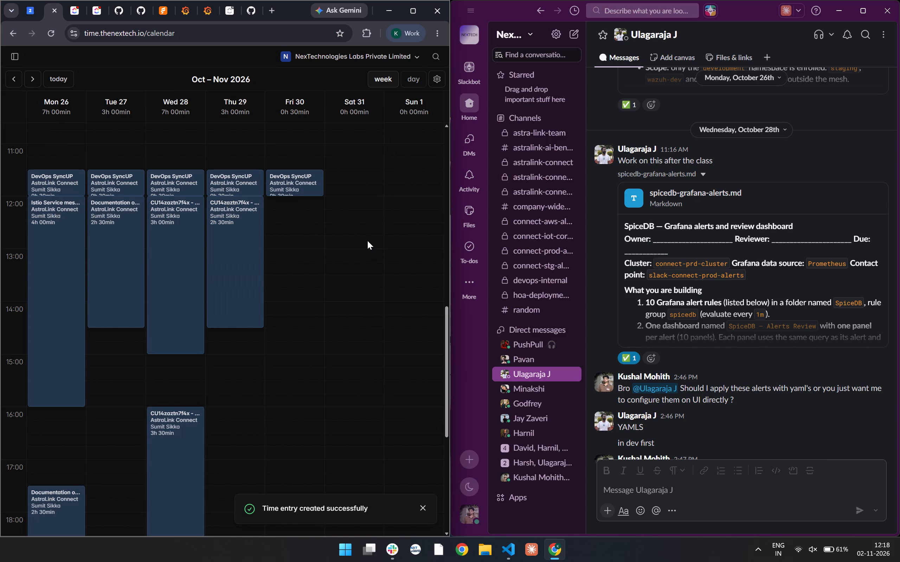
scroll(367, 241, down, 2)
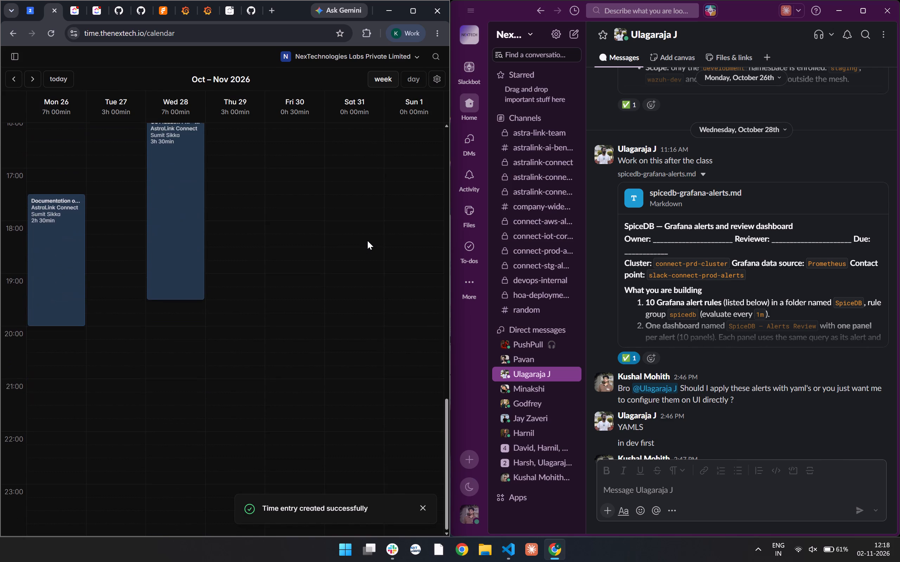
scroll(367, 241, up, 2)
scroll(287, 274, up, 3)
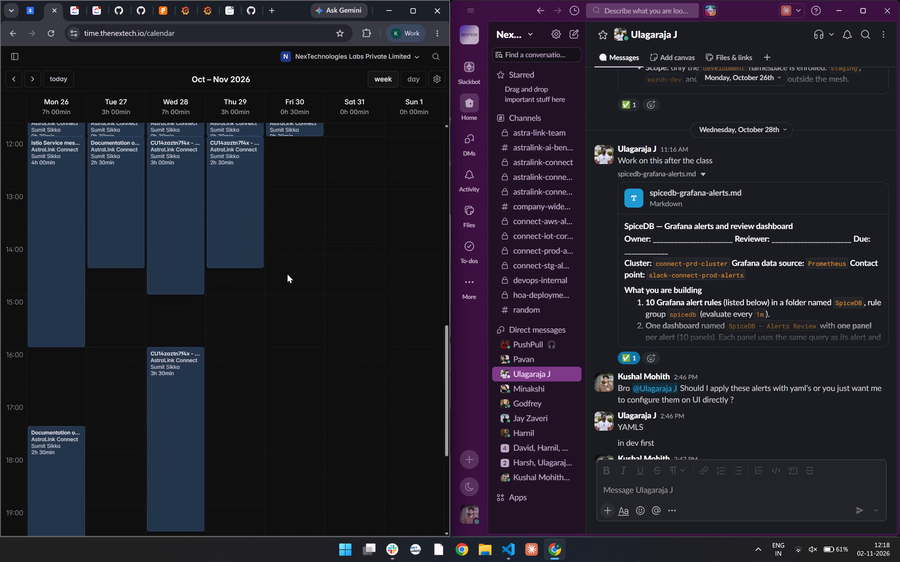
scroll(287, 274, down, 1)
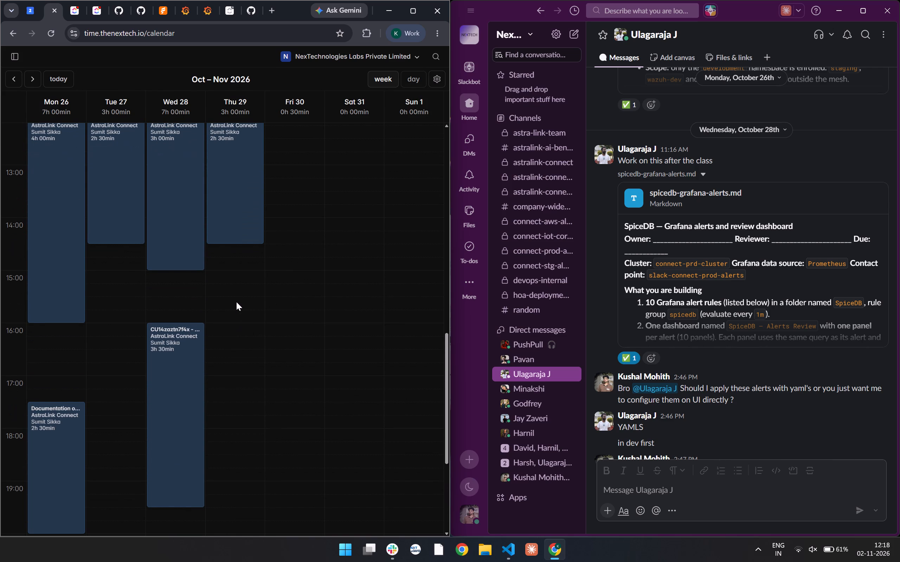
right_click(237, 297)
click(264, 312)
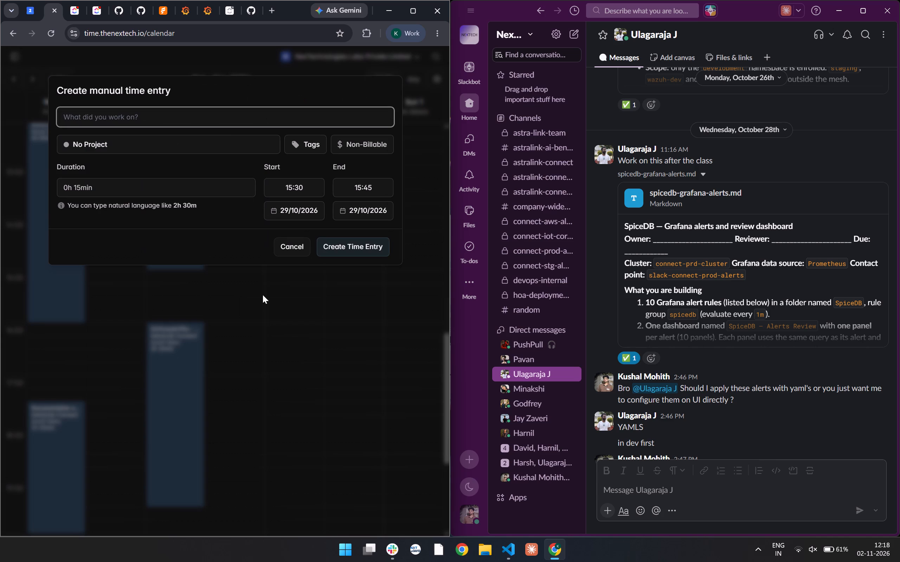
Review the Slack messages from Thursday, October 29th and the Sprint 26 and Sprint 27 task lists in ClickUp for that day's work.
scroll(731, 263, down, 4)
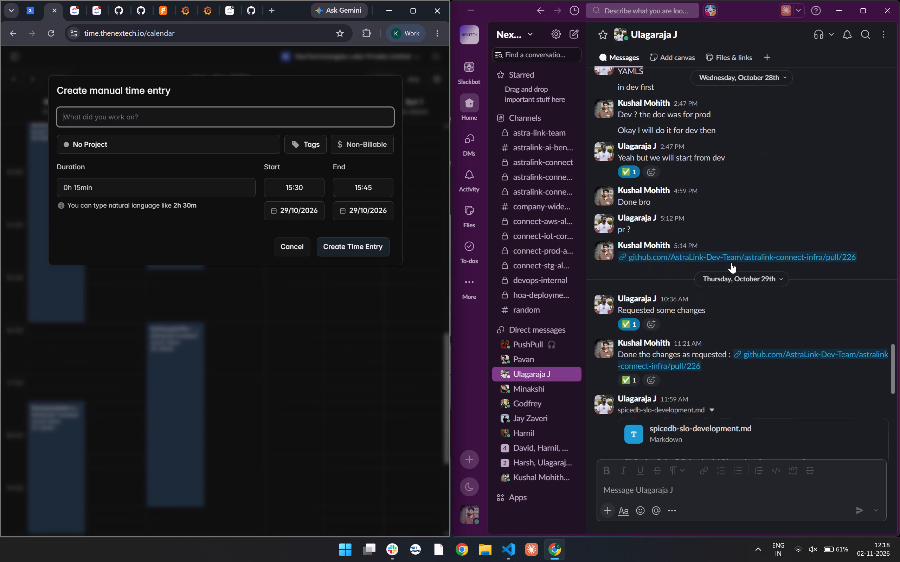
scroll(731, 263, down, 3)
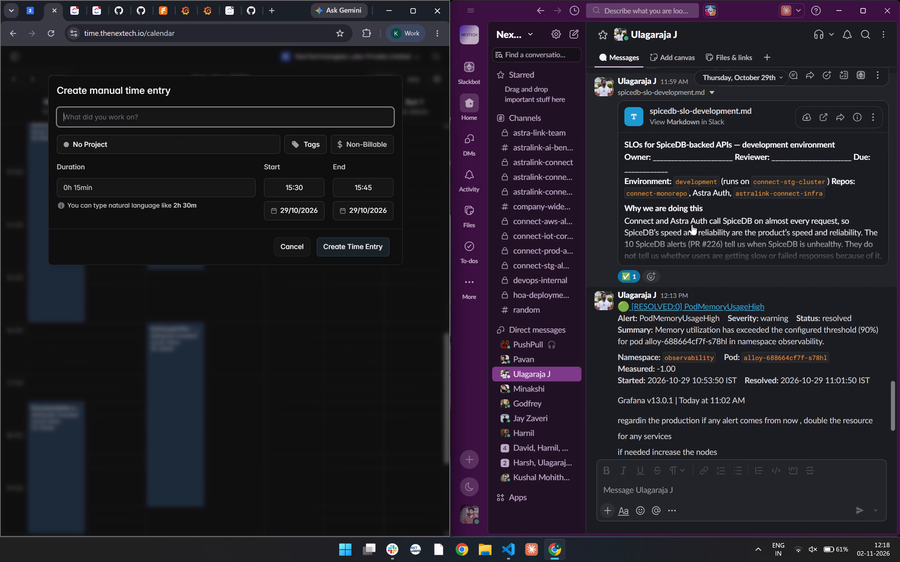
click(97, 13)
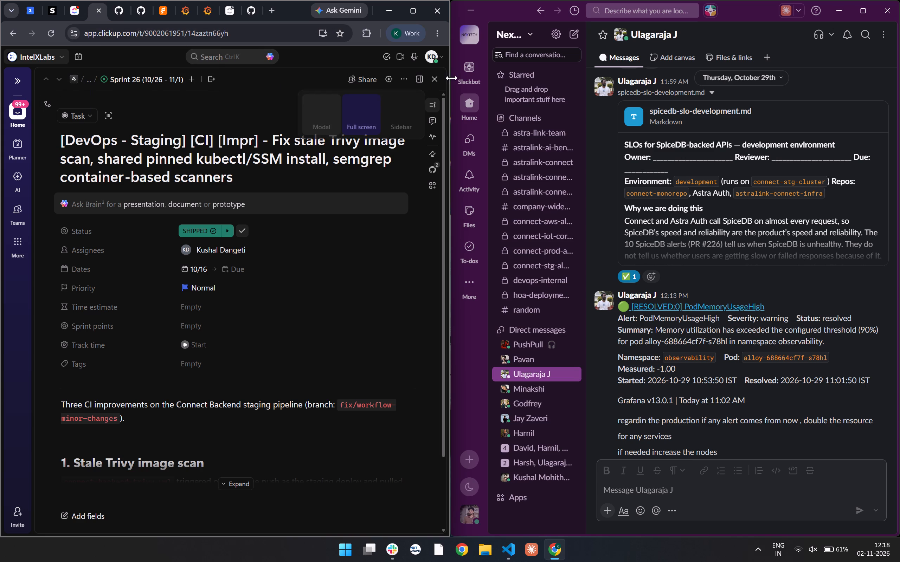
click(431, 77)
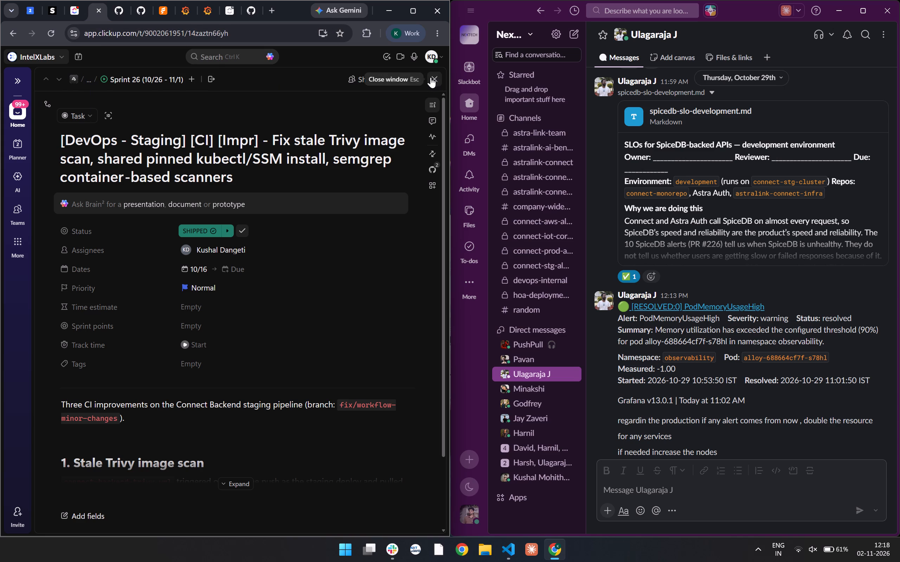
click(98, 9)
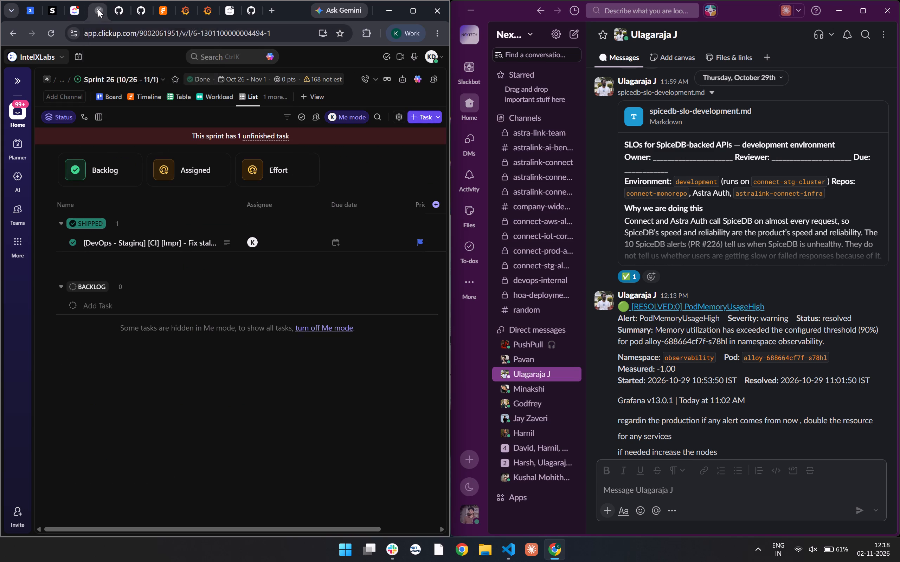
click(79, 12)
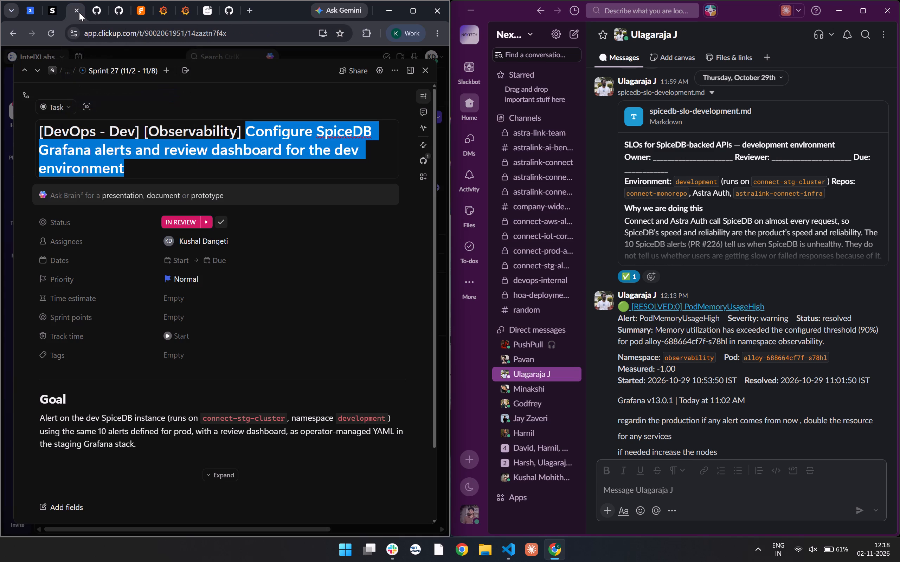
click(429, 71)
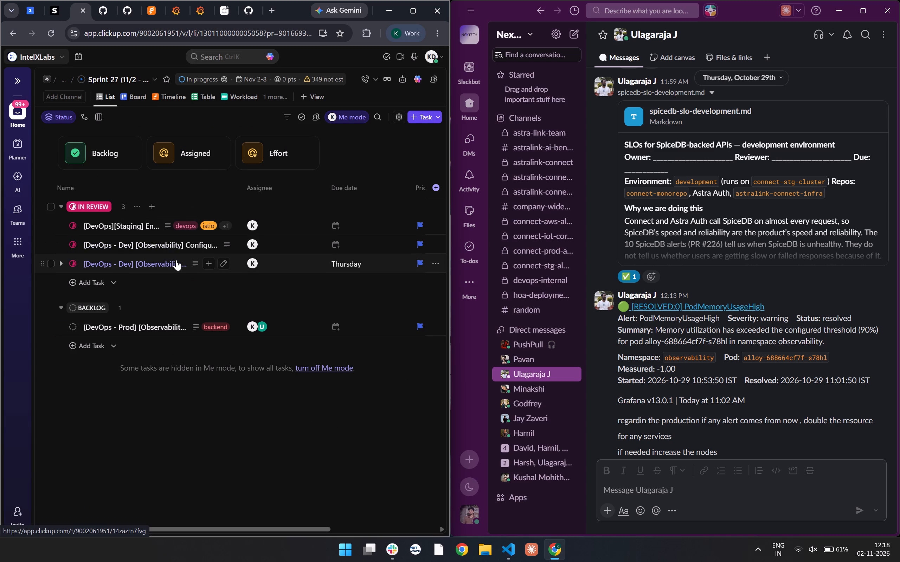
Copy "SpiceDB SLOs" from the title of the Sprint 27 SLO task in ClickUp, close the task, and return to the time-tracking calendar.
click(177, 260)
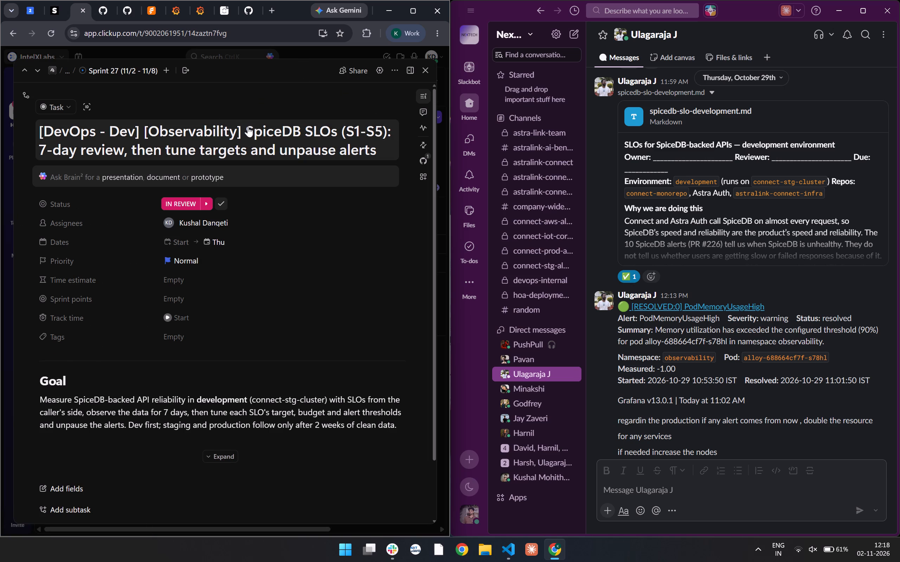
drag(248, 126, 306, 125)
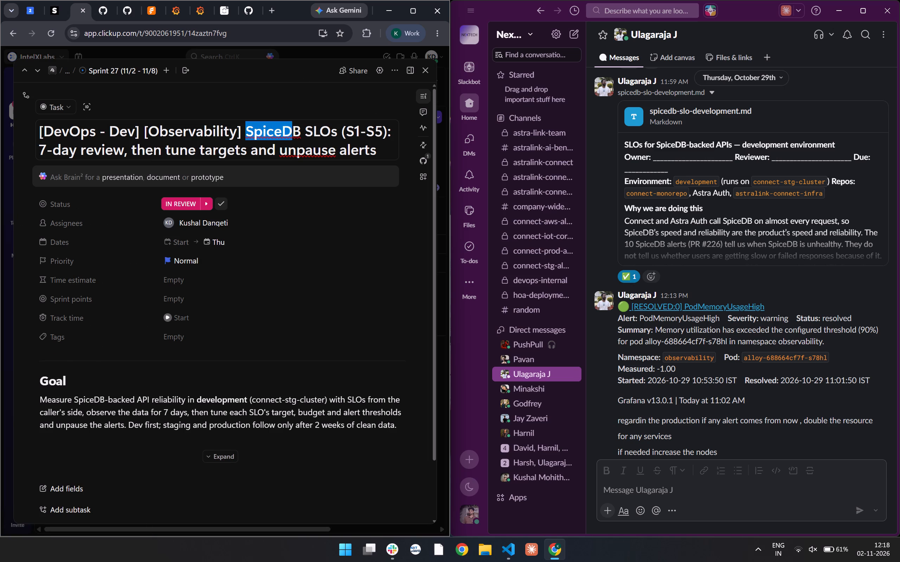
drag(306, 125, 341, 127)
key(ctrl+c)
key(ctrl+c)
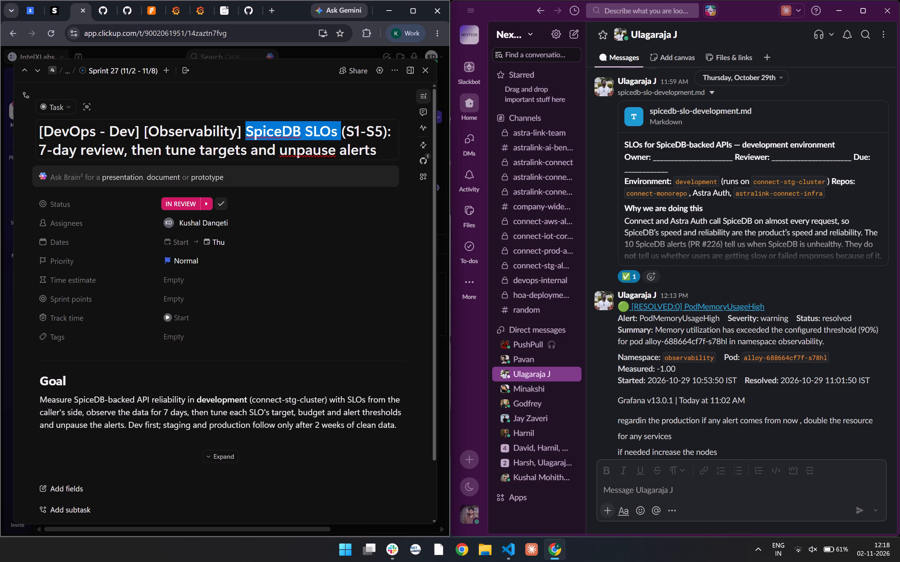
key(ctrl+c)
click(103, 4)
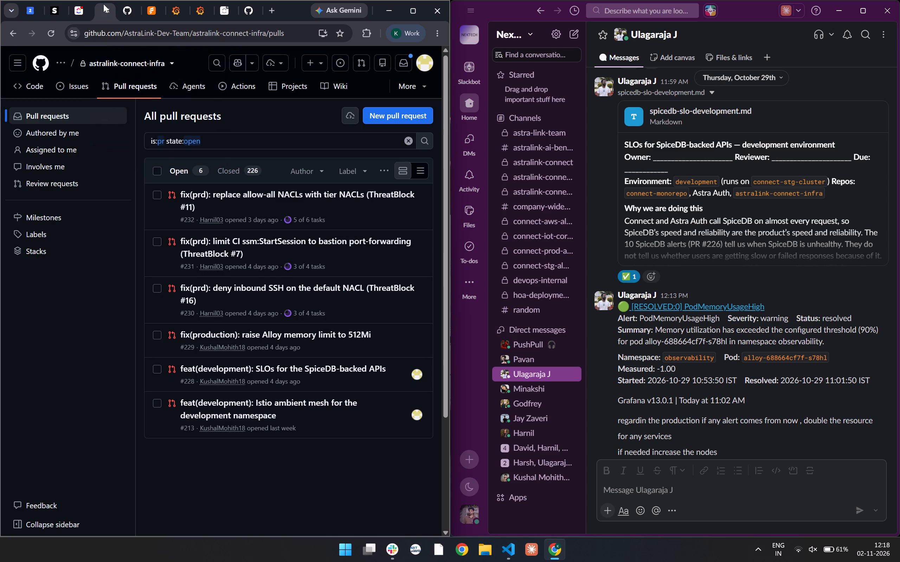
click(77, 14)
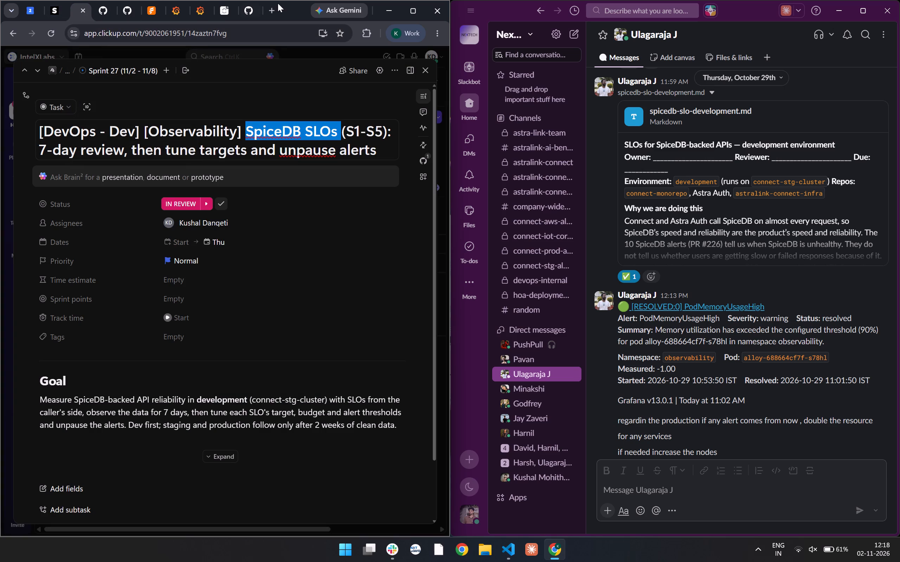
click(424, 70)
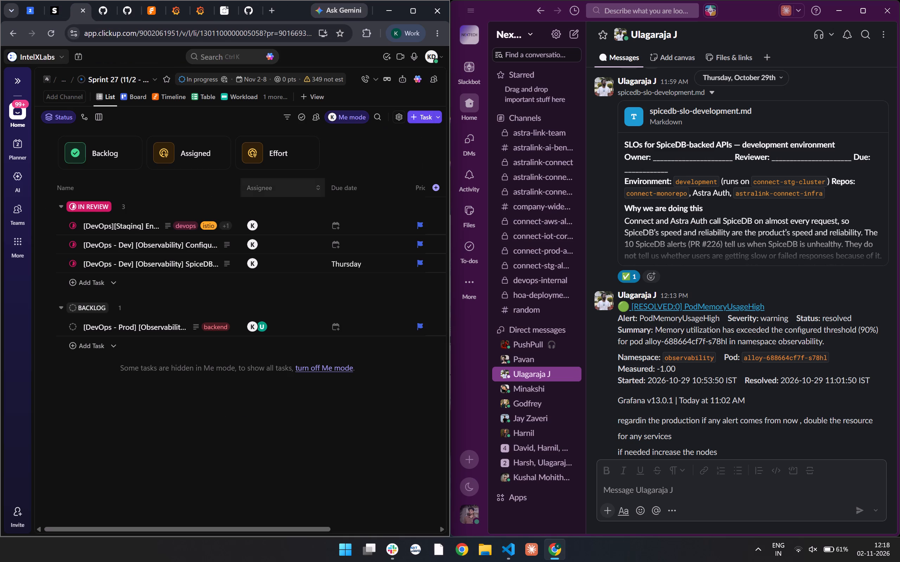
click(53, 8)
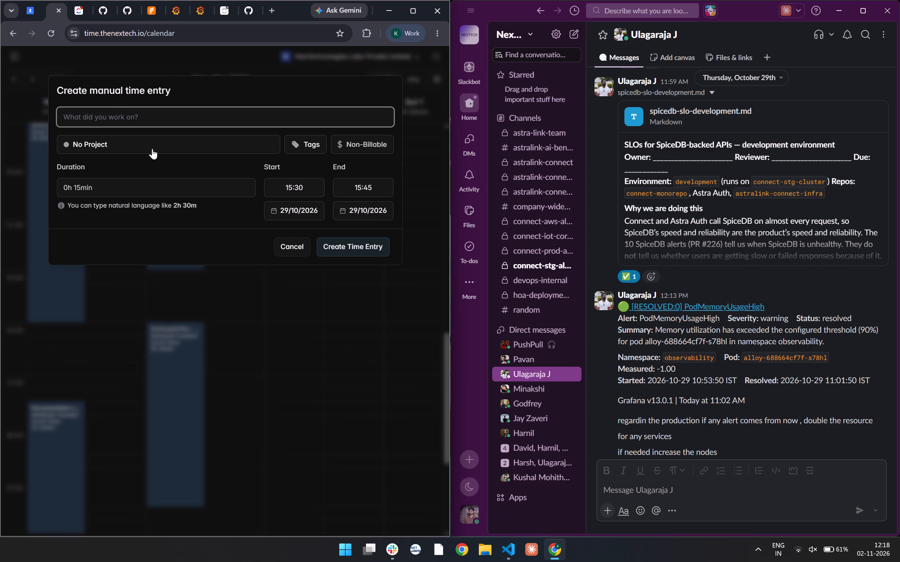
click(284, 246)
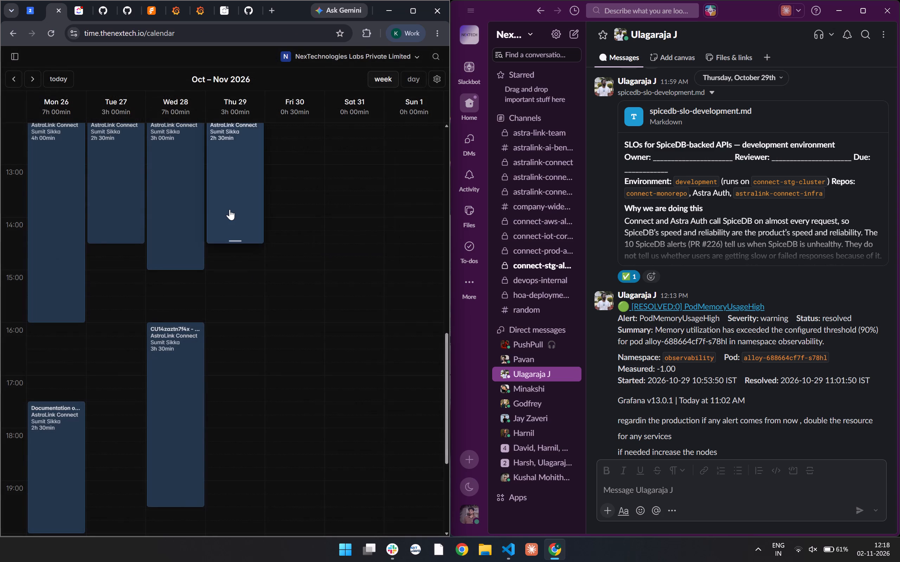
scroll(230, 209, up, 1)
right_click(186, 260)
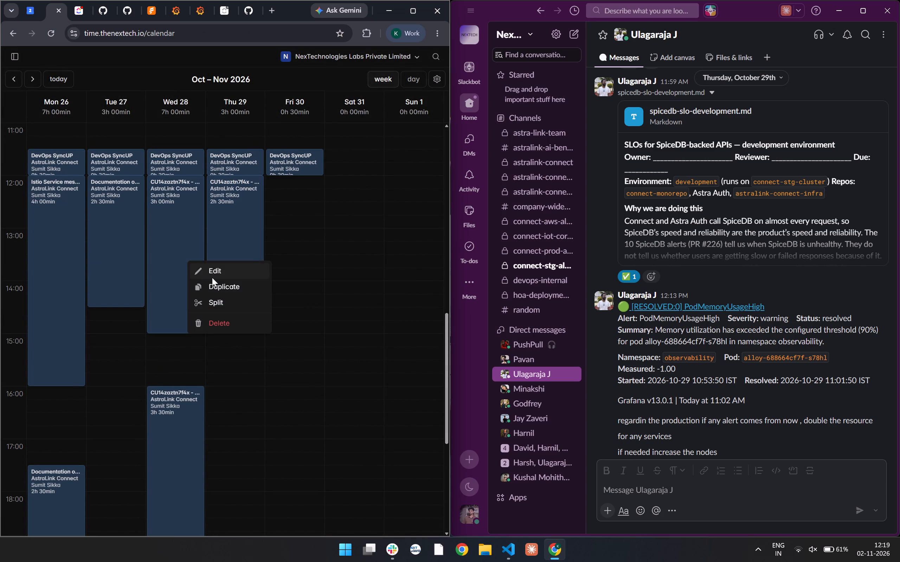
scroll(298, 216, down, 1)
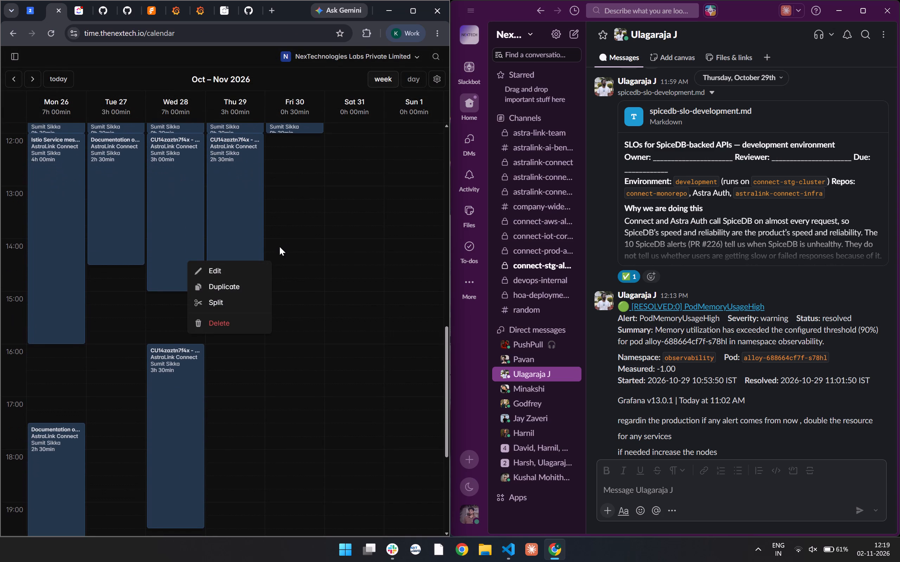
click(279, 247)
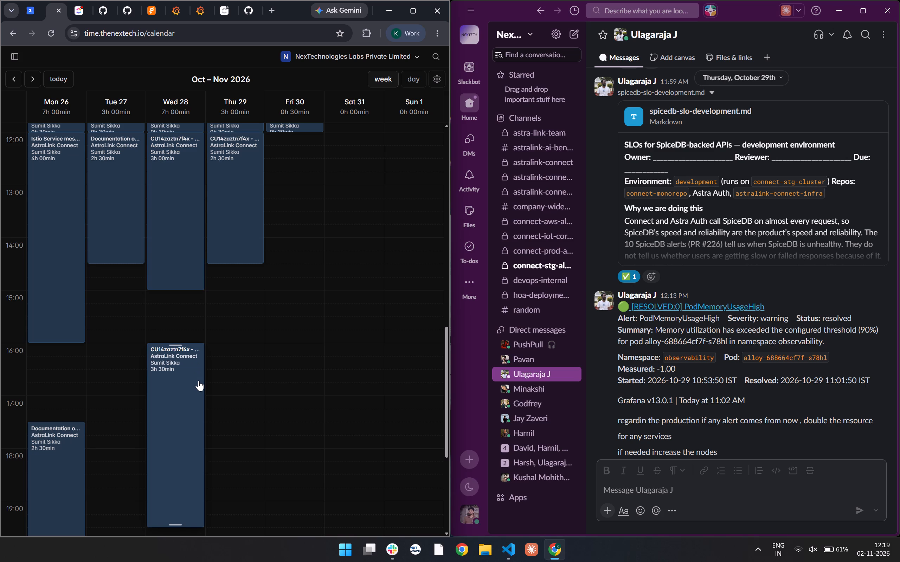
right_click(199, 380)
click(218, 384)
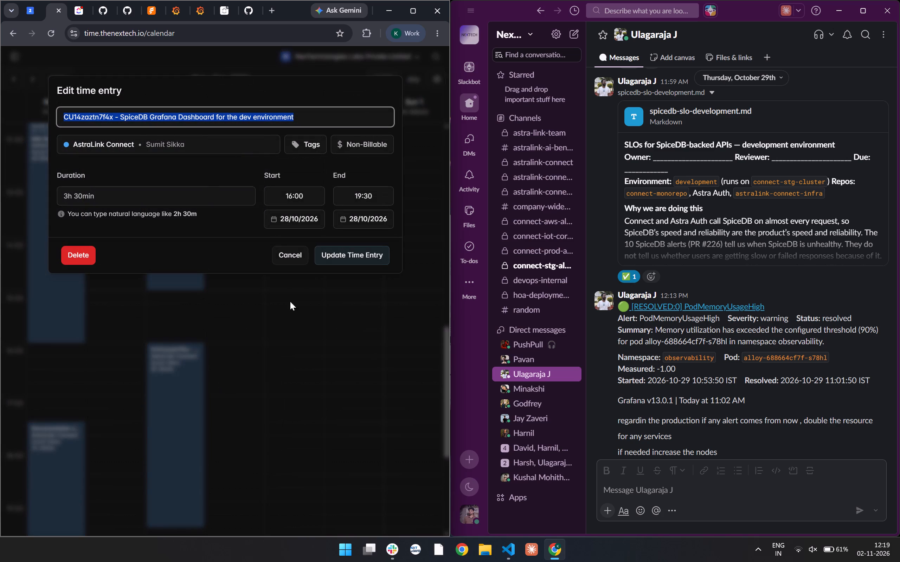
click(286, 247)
Duplicate the Wed 28 16:00 SpiceDB Grafana Dashboard entry and move the copy to Thu 29 starting at 15:15.
right_click(185, 438)
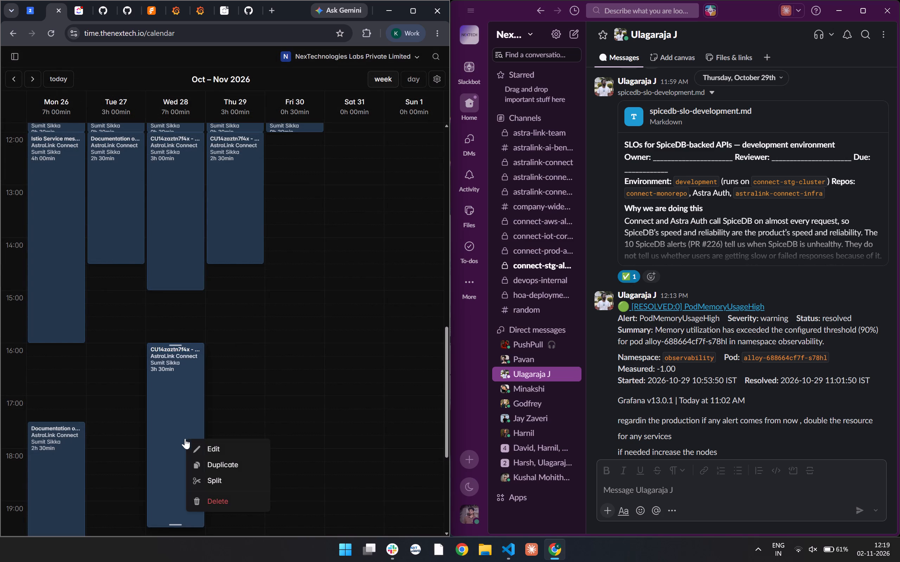
click(212, 468)
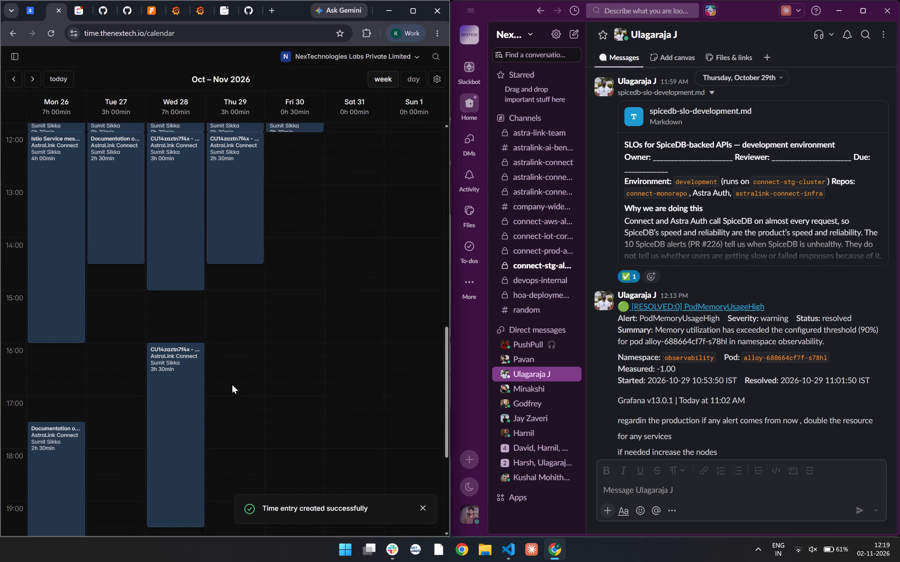
scroll(259, 381, down, 1)
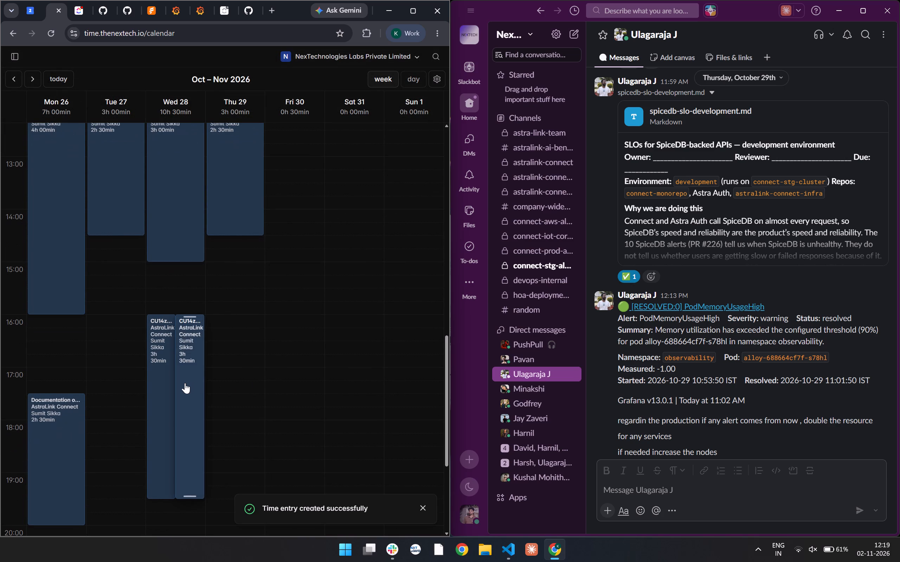
drag(185, 383, 229, 385)
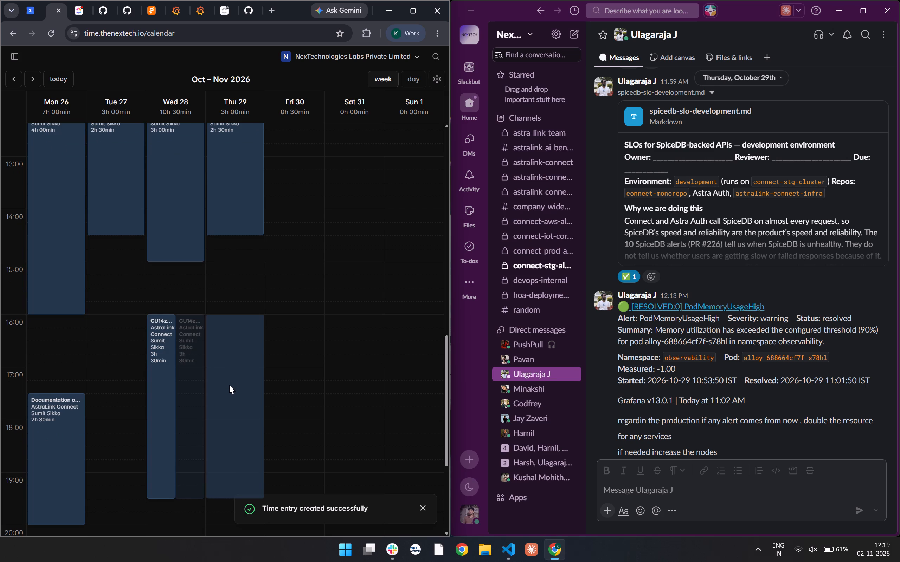
drag(229, 385, 226, 354)
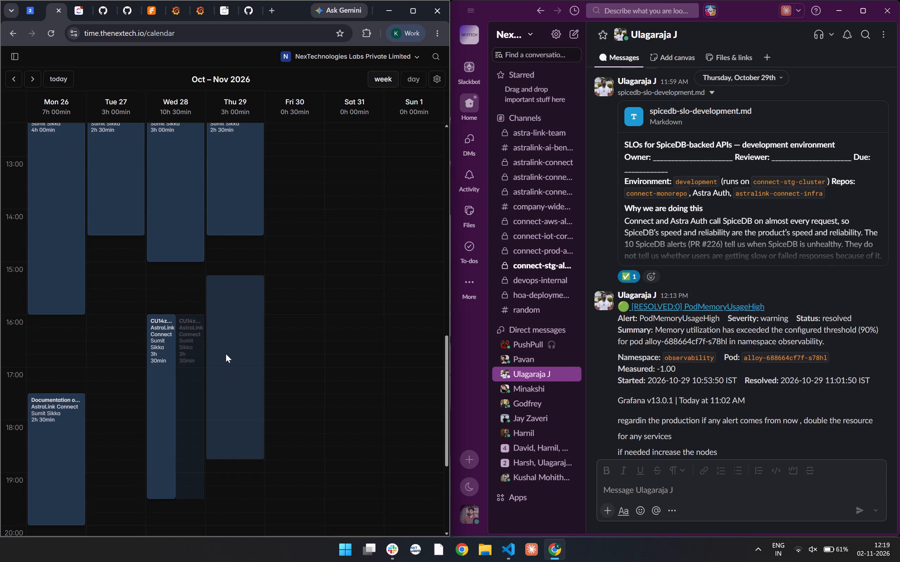
drag(226, 354, 225, 353)
Extend the Thu 29 15:15 entry so that it ends at 20:00.
scroll(225, 353, down, 2)
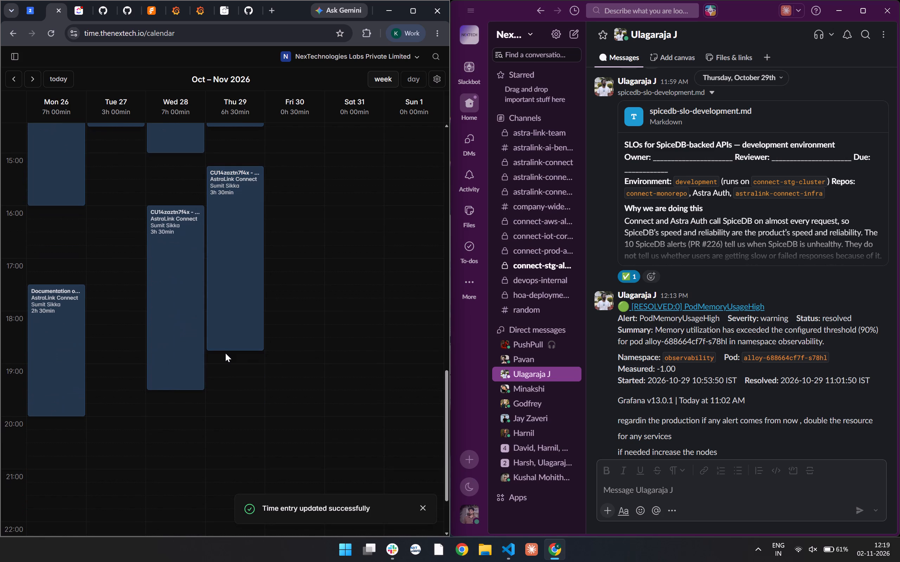
drag(232, 350, 231, 404)
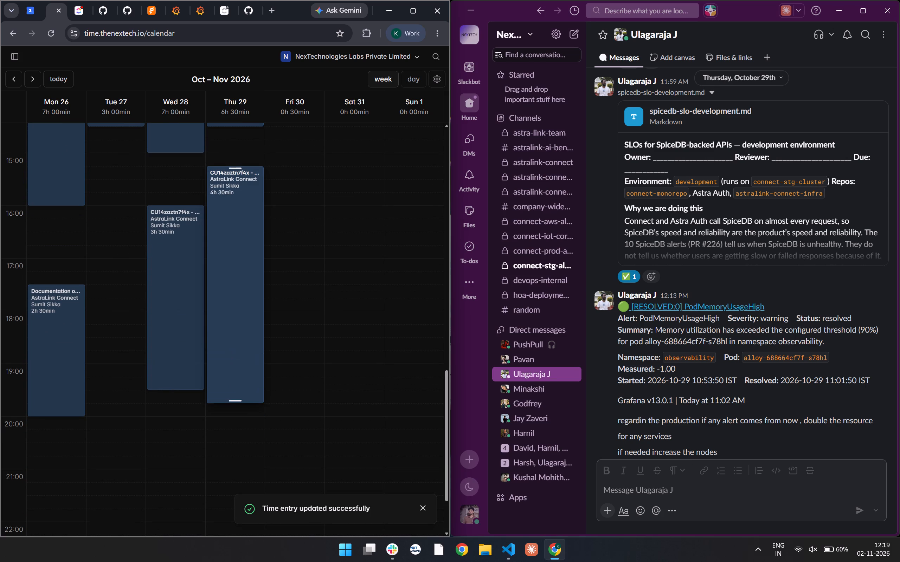
drag(231, 404, 231, 414)
Replace the Thu 29 15:15 entry's description with "CU14zaztn7fvg - ", copying the task ID from the Sprint 27 SpiceDB SLOs task's URL in ClickUp.
click(251, 323)
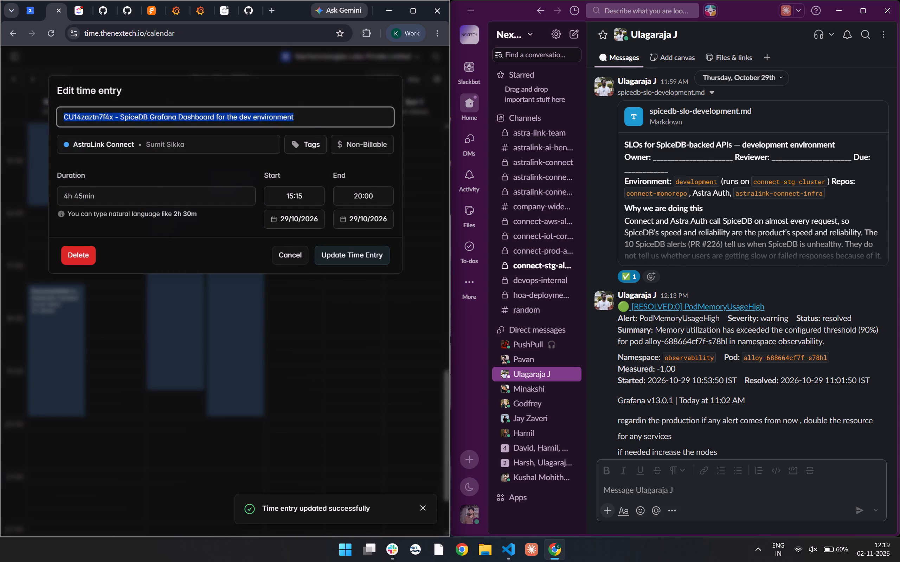
key(BackSpace)
text(CU)
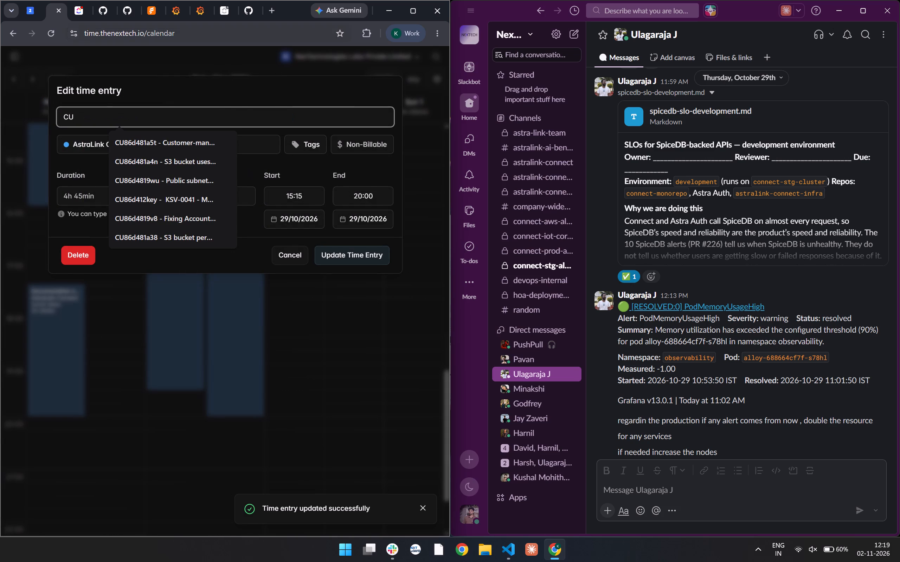
click(84, 7)
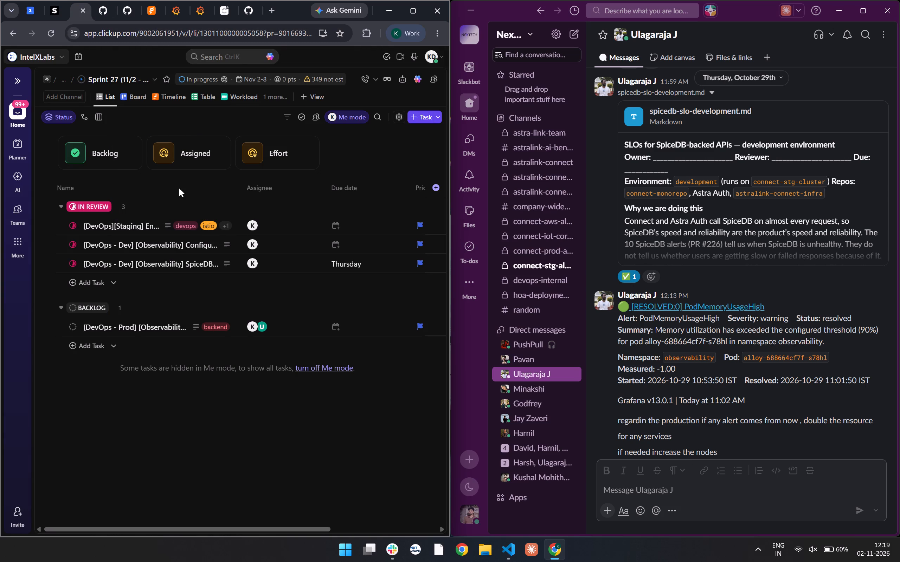
click(146, 264)
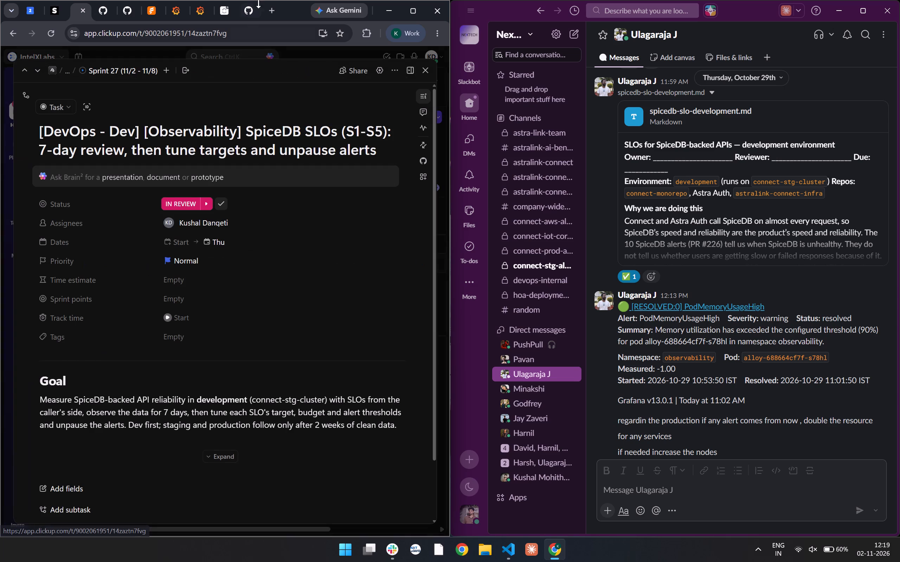
drag(255, 35, 193, 36)
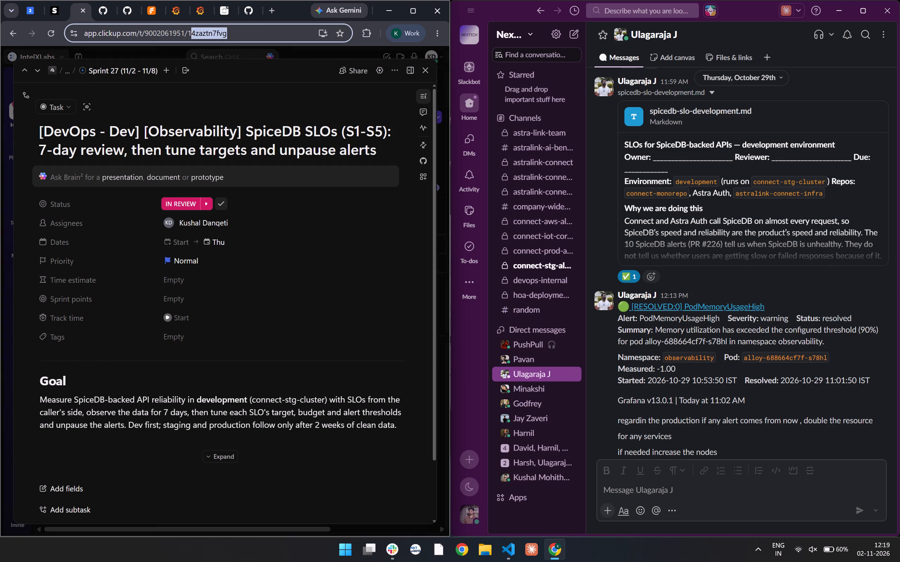
drag(193, 36, 188, 34)
key(ctrl+c)
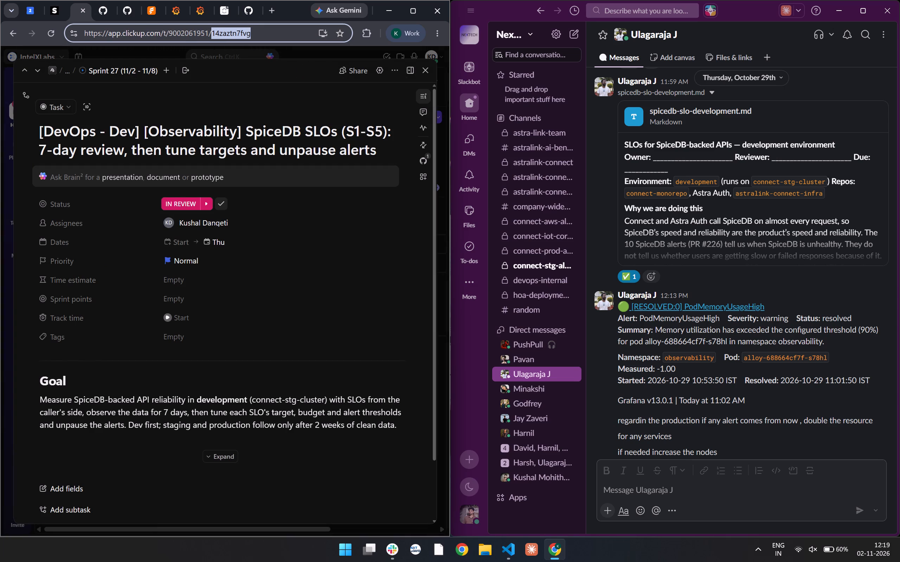
click(53, 6)
key(ctrl+v)
key(space)
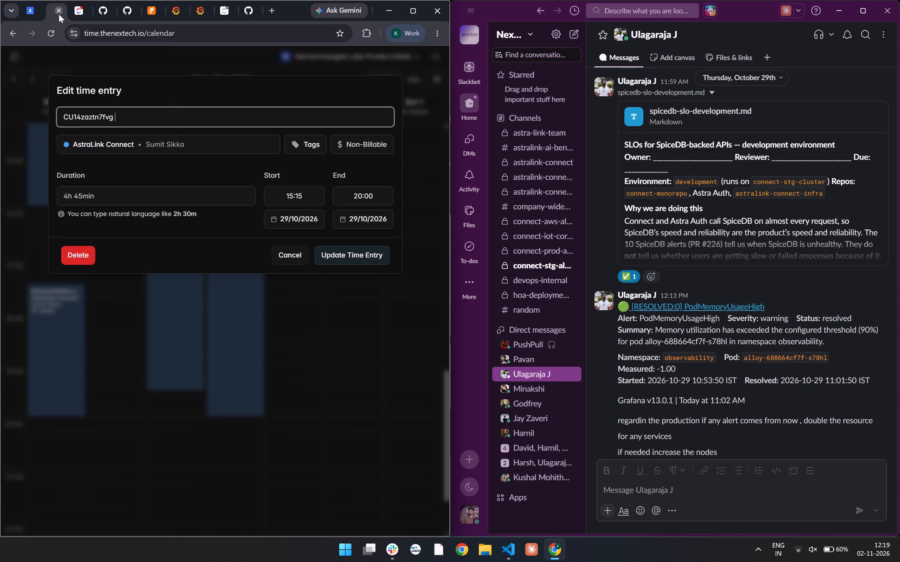
text(-)
key(space)
Copy "SpiceDB SLOs" from the ClickUp task title and add it to the end of the time entry's description.
click(71, 8)
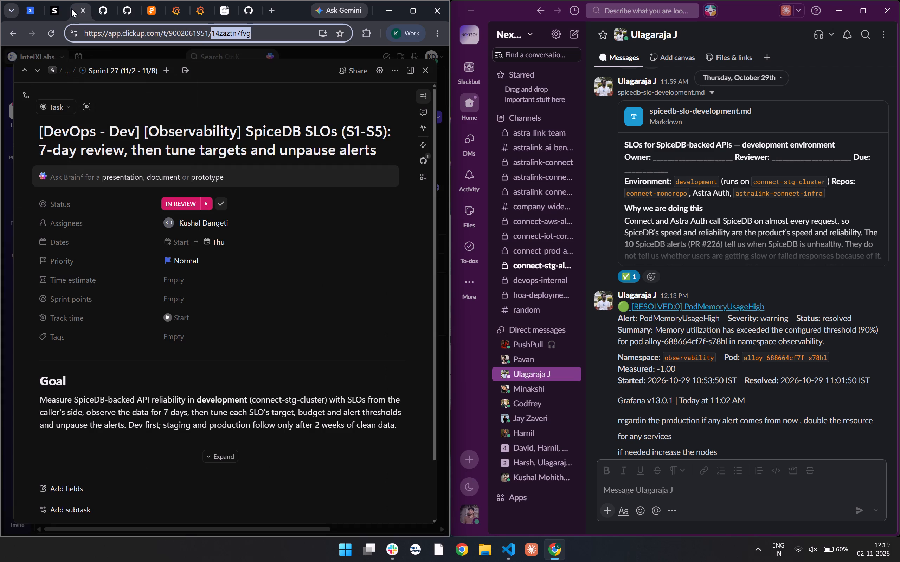
drag(241, 125, 380, 155)
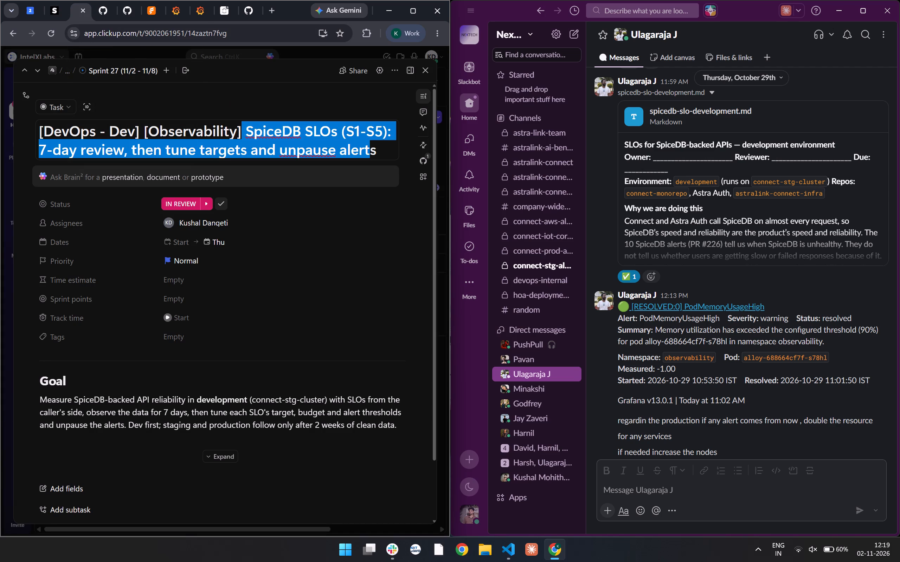
drag(380, 155, 336, 134)
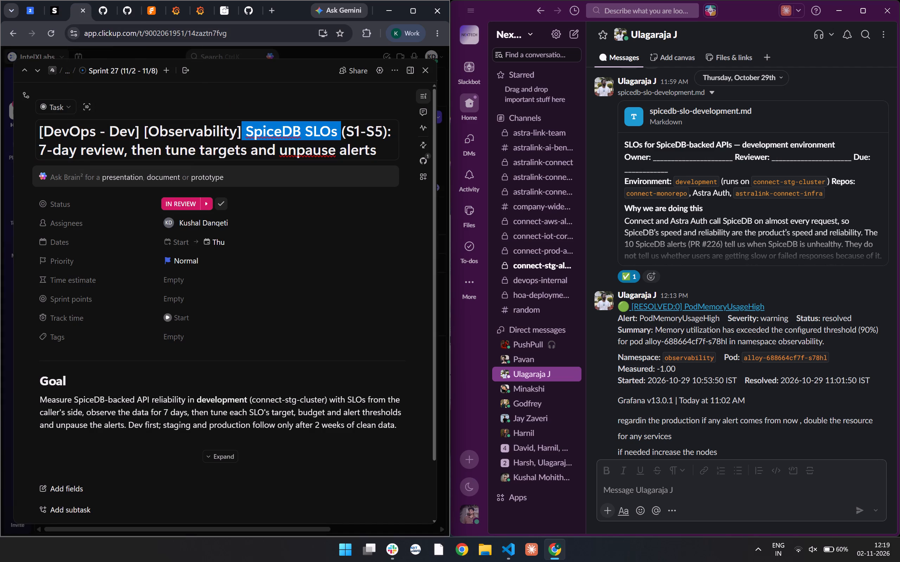
key(ctrl+c)
click(47, 7)
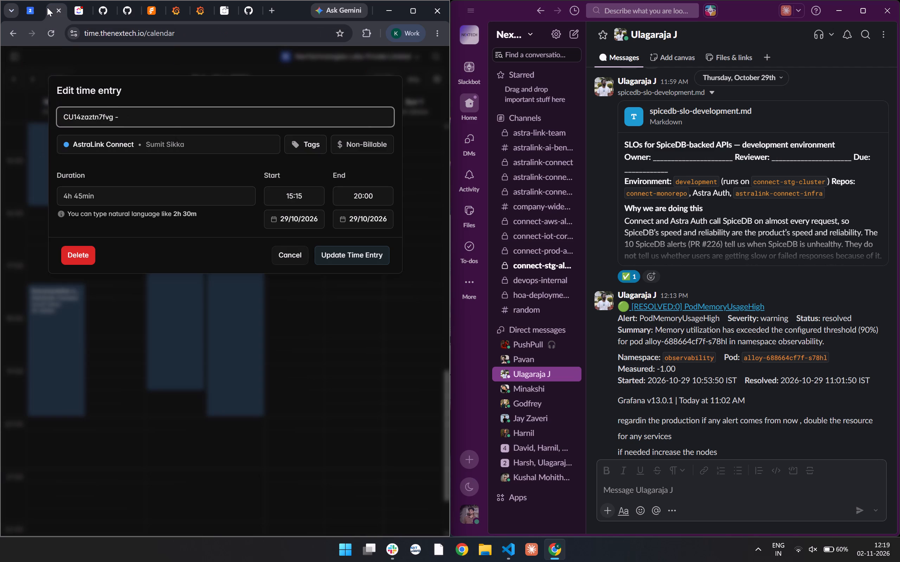
key(ctrl+v)
key(space)
Append "Dashboard" to the description and save the updated Thu 29 time entry.
text(Das)
text(hBaord)
key(BackSpace)
key(BackSpace)
key(BackSpace)
key(BackSpace)
key(BackSpace)
text(do)
text(rd)
key(space)
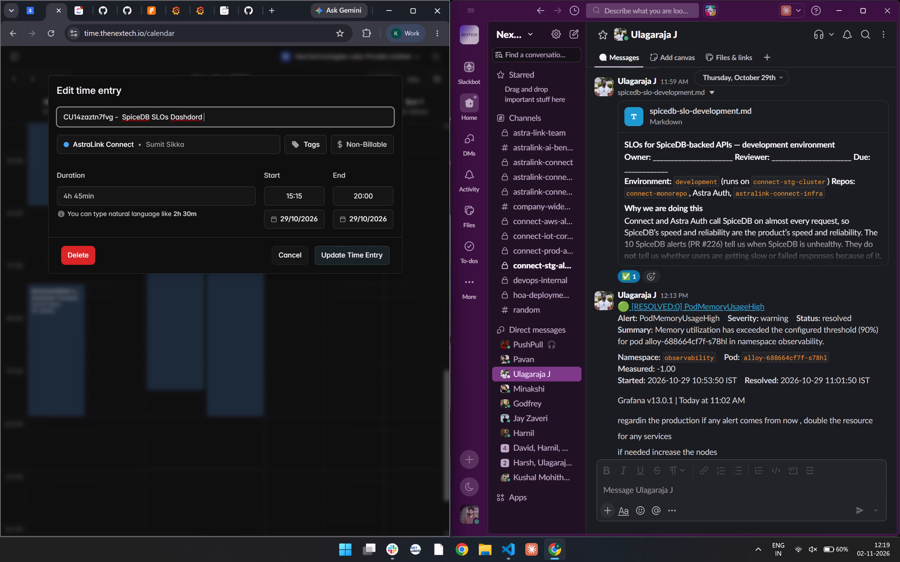
key(BackSpace)
key(BackSpace)
key(BackSpace)
key(BackSpace)
key(BackSpace)
text(boa)
text(rd)
scroll(111, 146, right, 1)
click(151, 175)
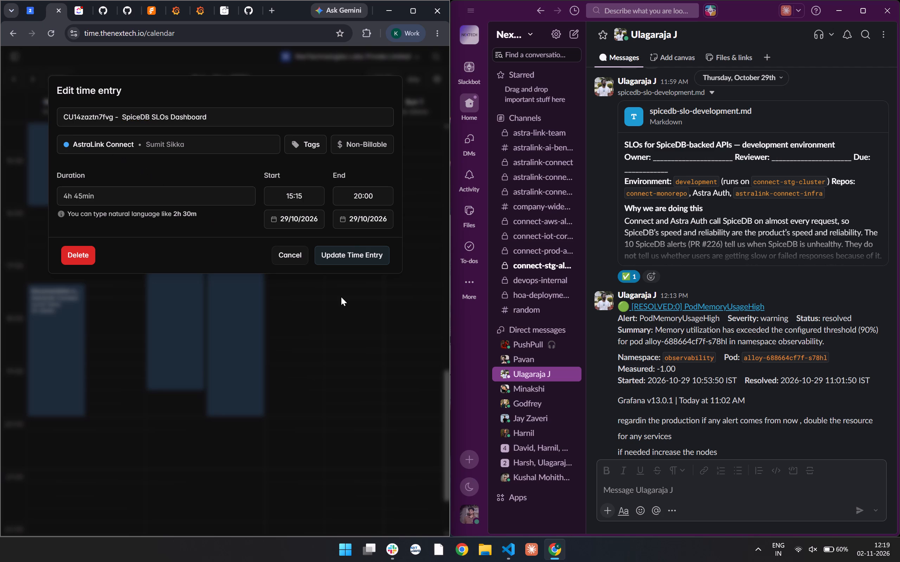
click(328, 256)
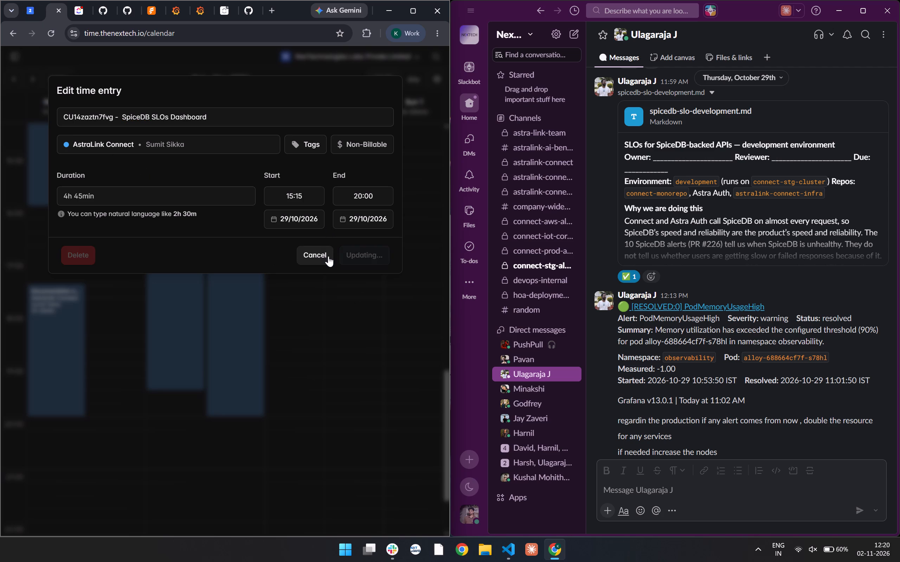
Duplicate the Thu 29 12:00 SpiceDB Grafana Alerts entry and move the copy to Fri 30 at 12:00.
scroll(328, 256, up, 3)
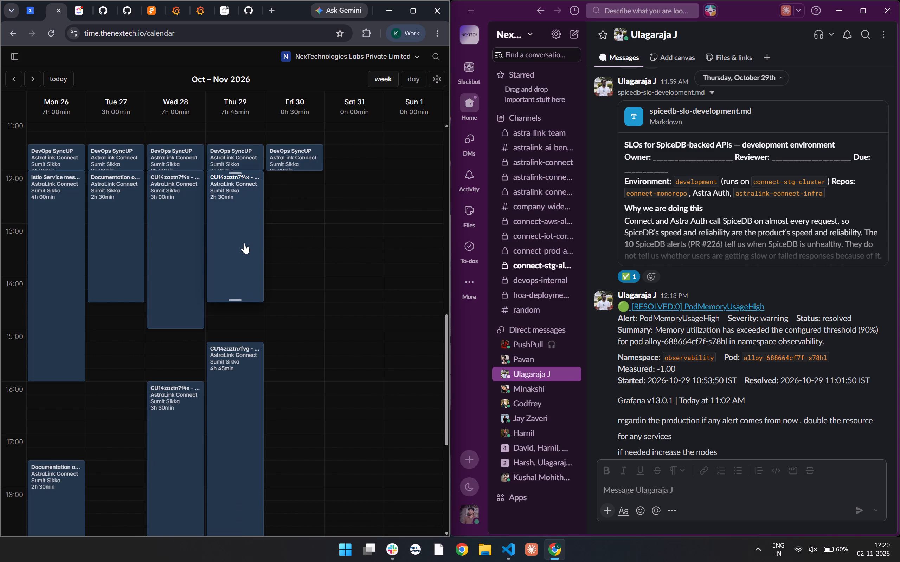
scroll(663, 222, down, 7)
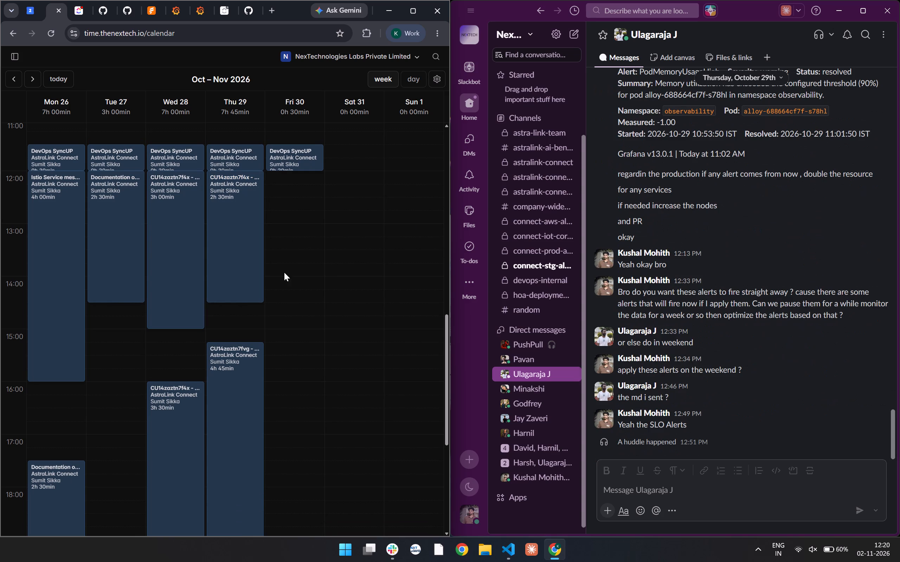
click(250, 268)
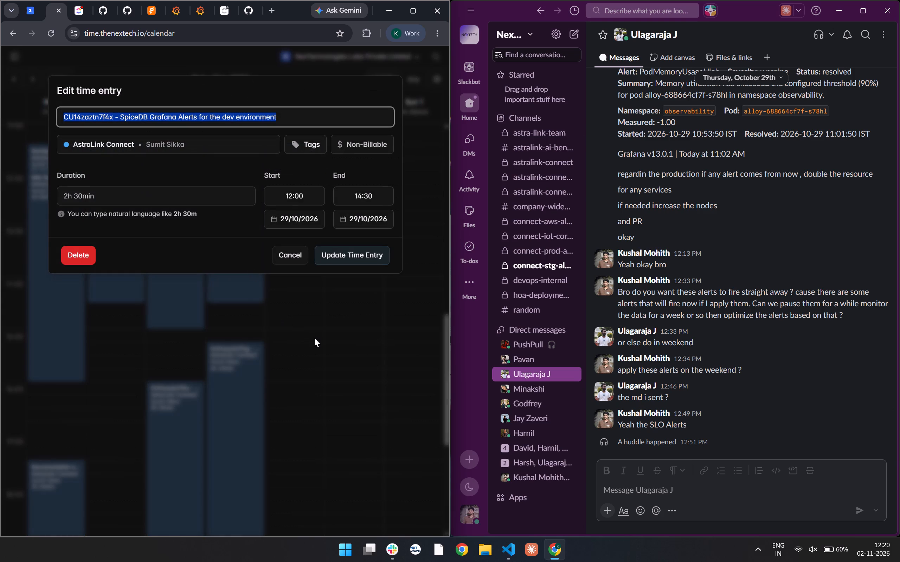
click(314, 338)
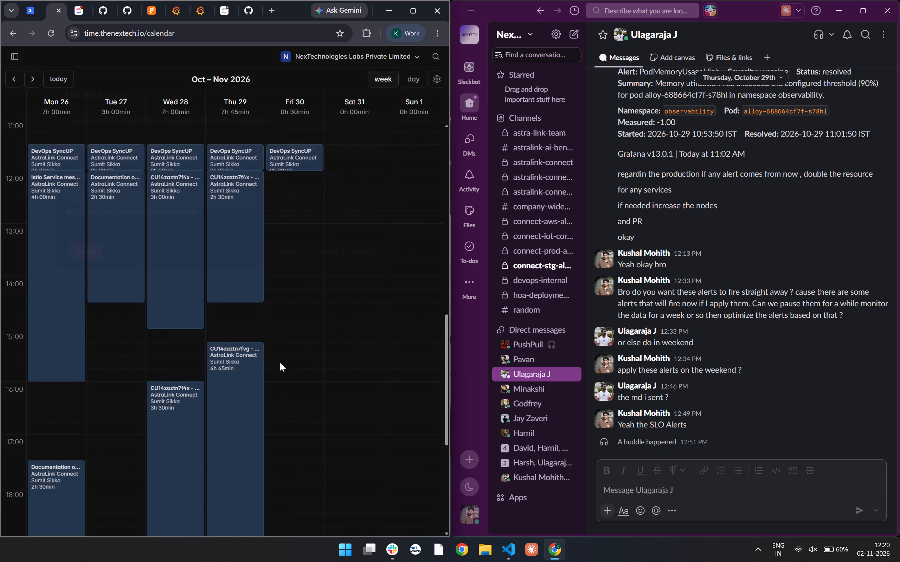
right_click(243, 268)
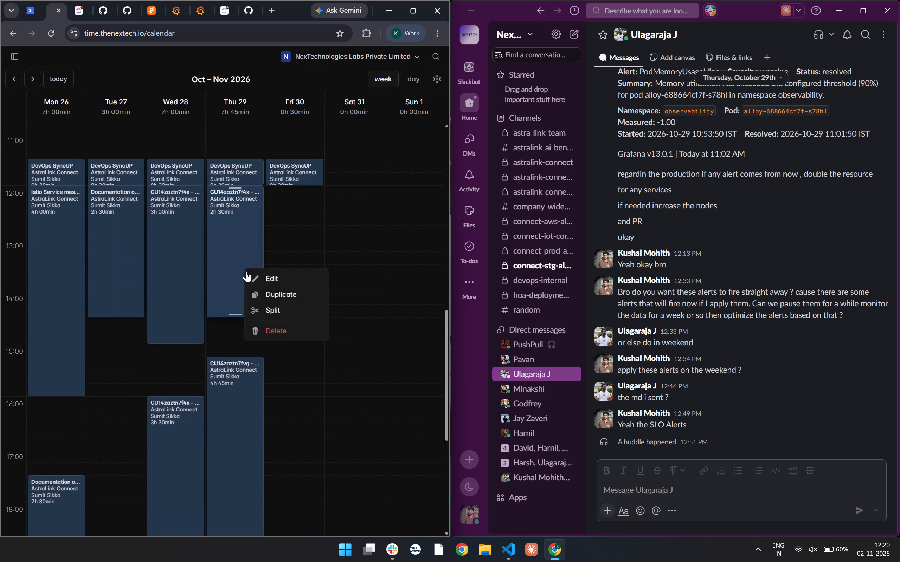
click(265, 290)
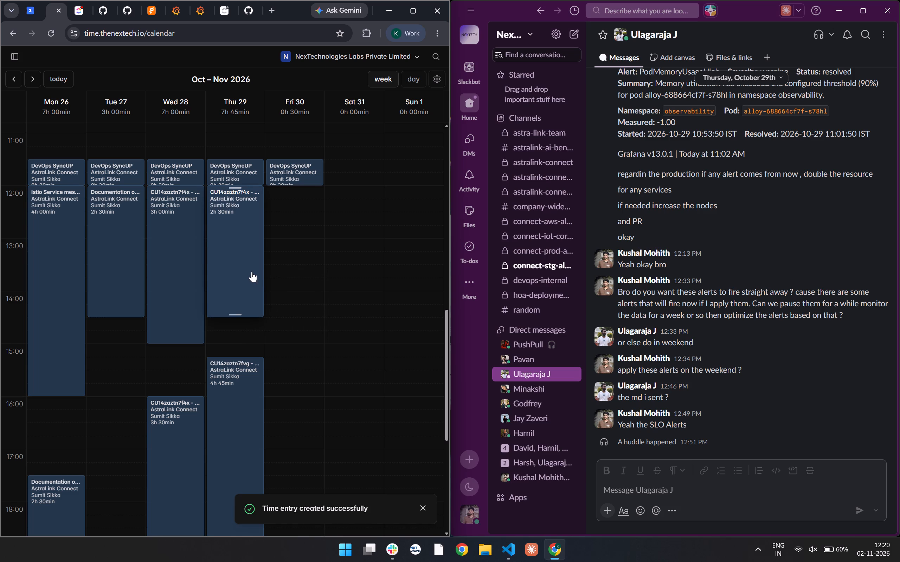
drag(256, 272, 292, 274)
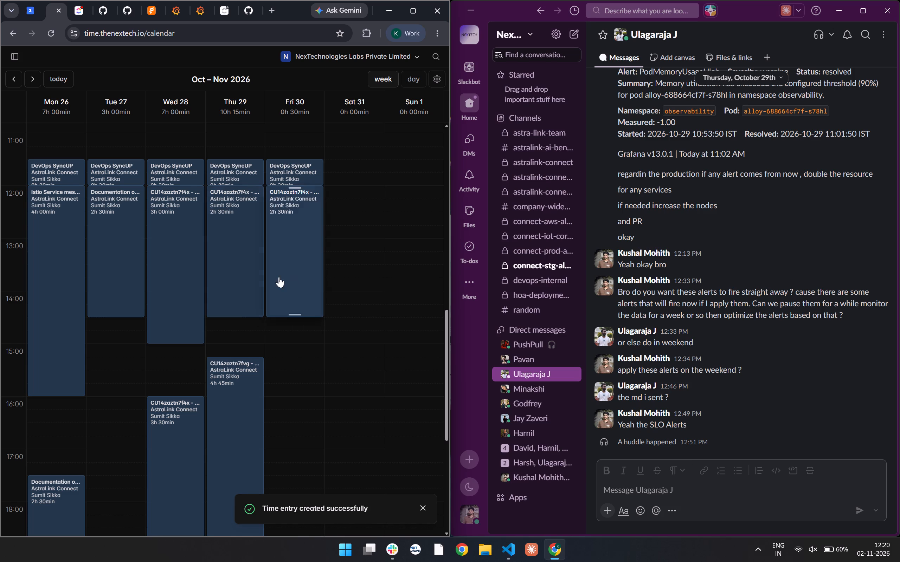
Duplicate the Thu 29 12:00 SpiceDB Grafana Alerts entry again and move the copy to Fri 30 at 16:00.
right_click(238, 270)
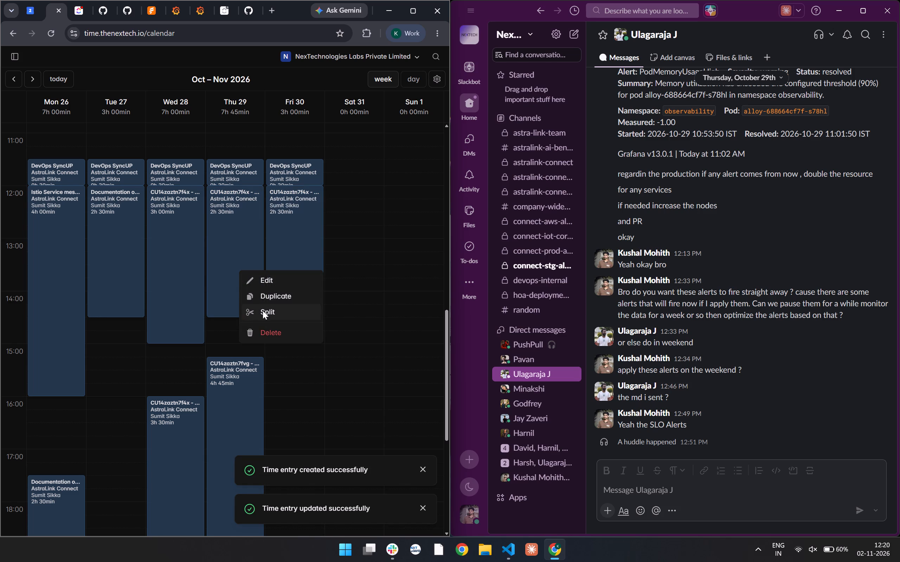
click(273, 294)
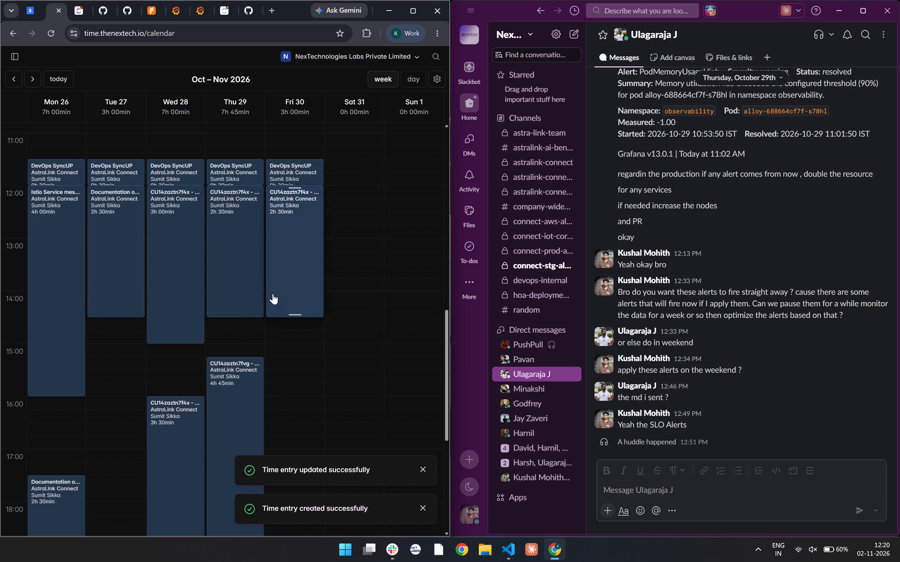
drag(242, 270, 248, 288)
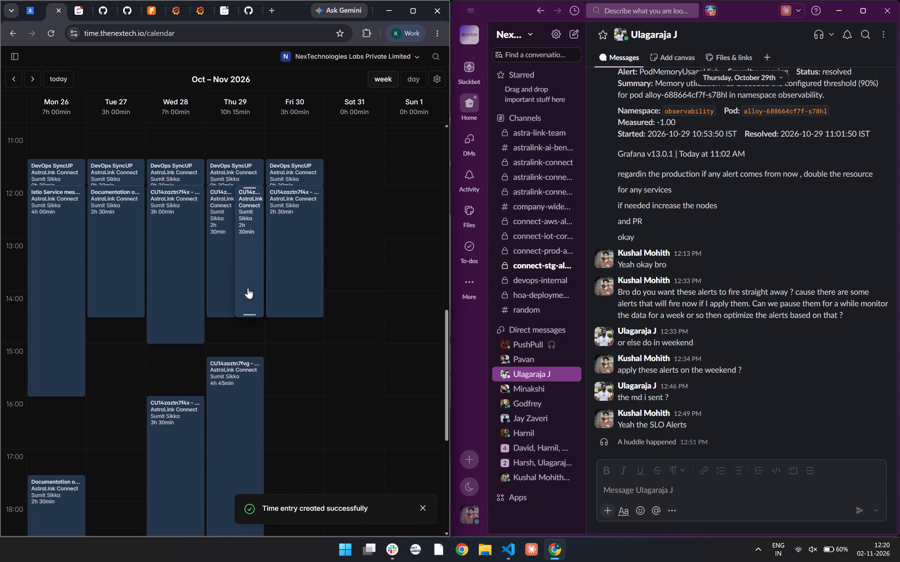
drag(248, 288, 290, 451)
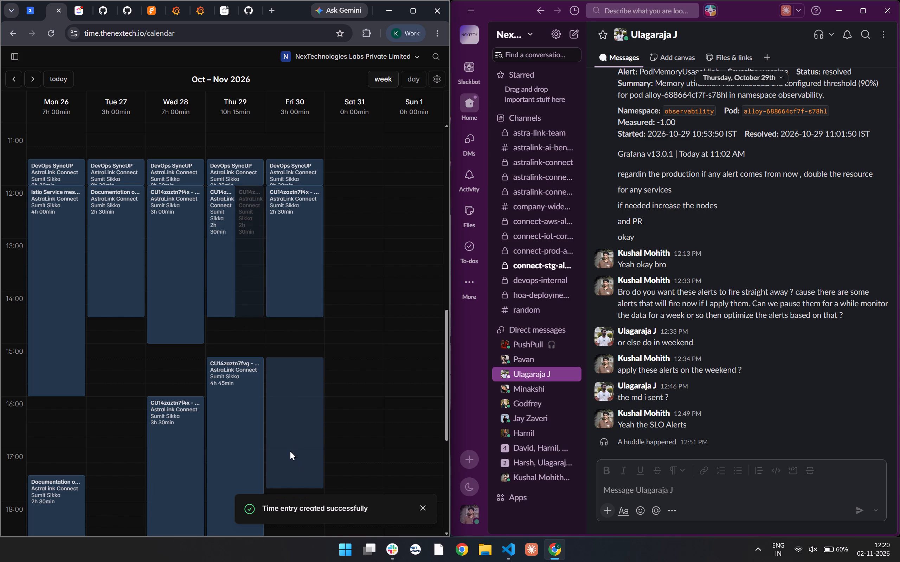
drag(290, 451, 292, 490)
Extend the Fri 30 12:00 entry to end at 15:00, making it 3h 00min long.
drag(282, 316, 284, 330)
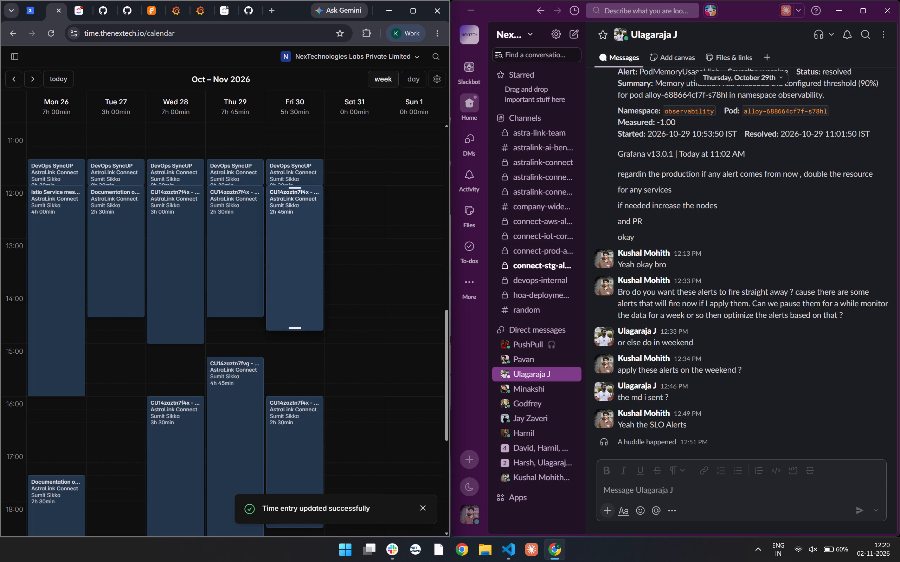
drag(284, 330, 285, 338)
Extend the Fri 30 16:00 entry to end at 20:00, making it 4h 00min long.
scroll(285, 338, down, 1)
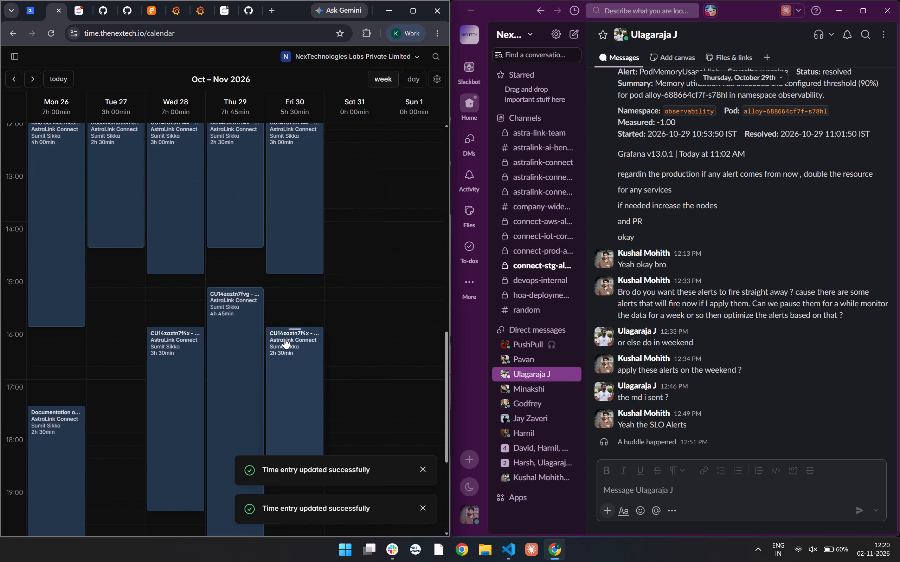
scroll(310, 420, down, 2)
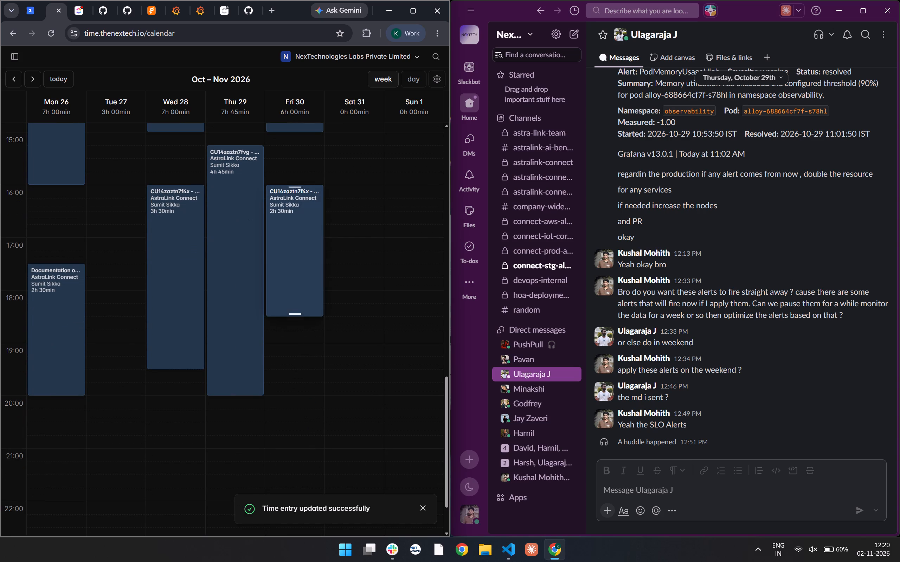
drag(291, 314, 289, 392)
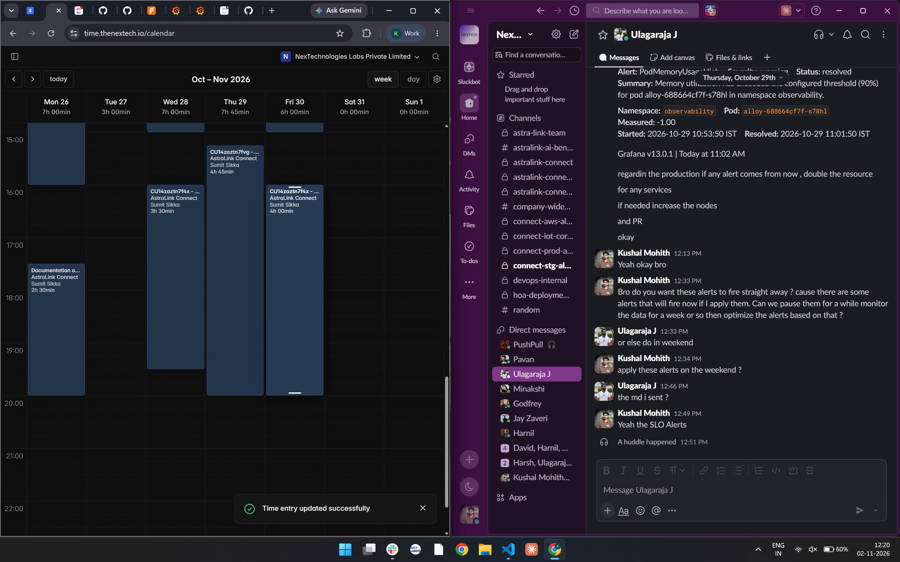
drag(289, 392, 288, 399)
Replace "Grafana" with "SLO" in the Fri 30 12:00 entry's description and save the entry.
scroll(288, 399, up, 3)
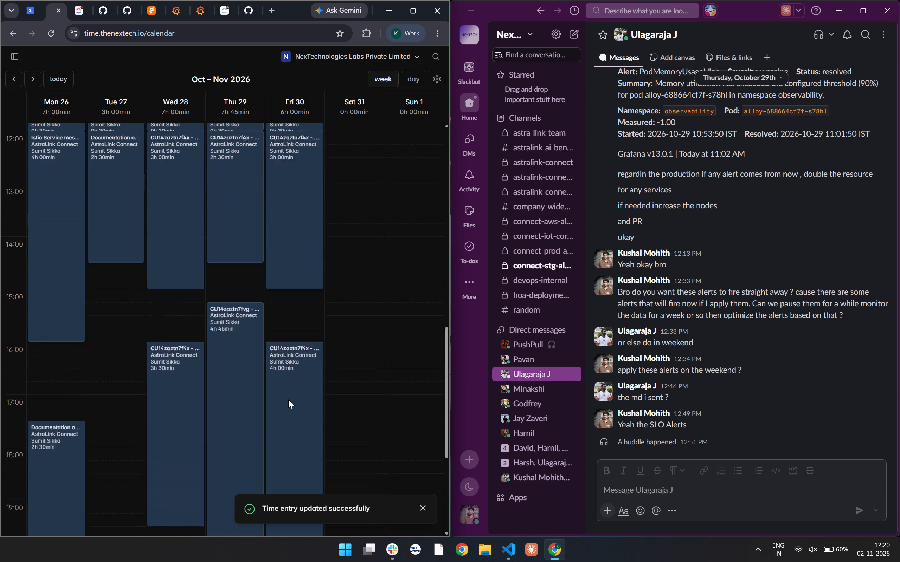
scroll(288, 399, up, 1)
click(302, 282)
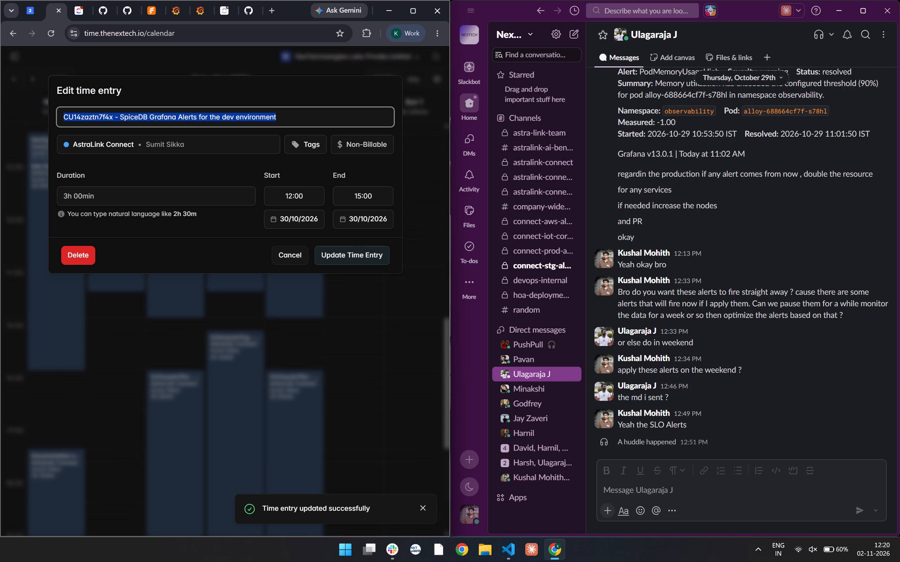
click(288, 120)
click(288, 120)
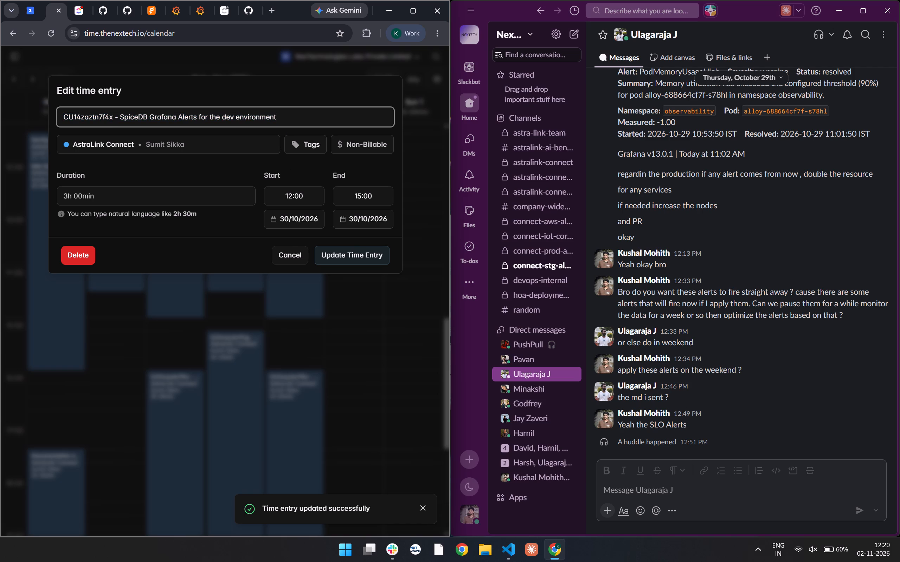
drag(149, 115, 168, 118)
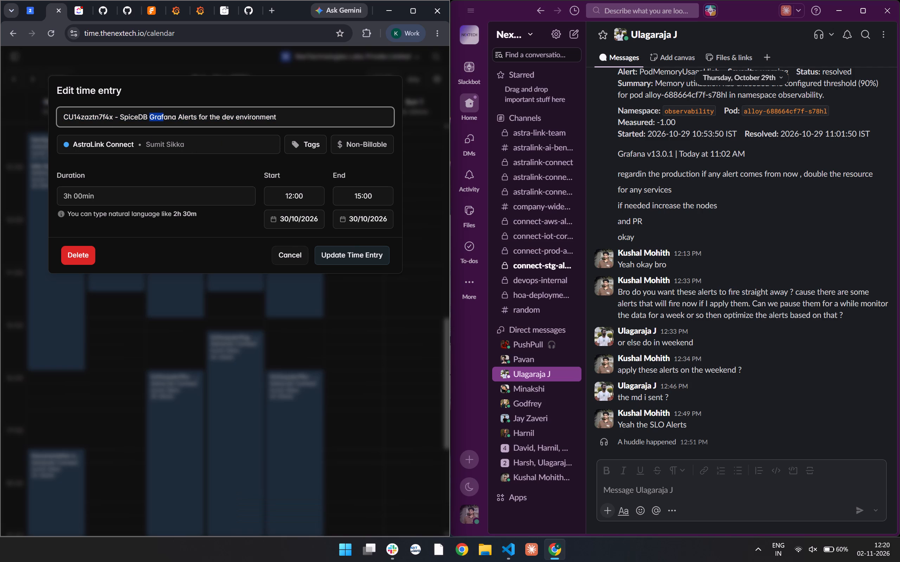
drag(168, 118, 179, 121)
key(BackSpace)
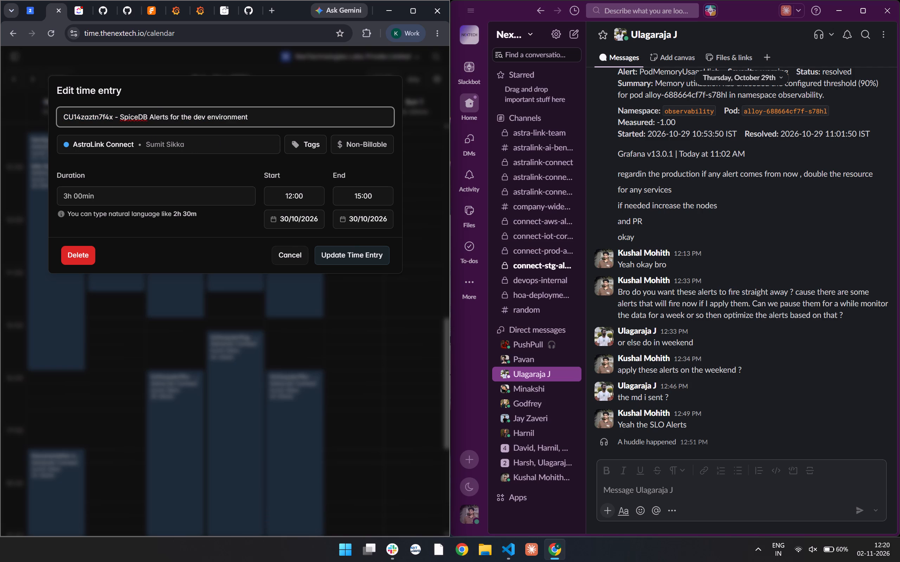
text(SLO)
key(space)
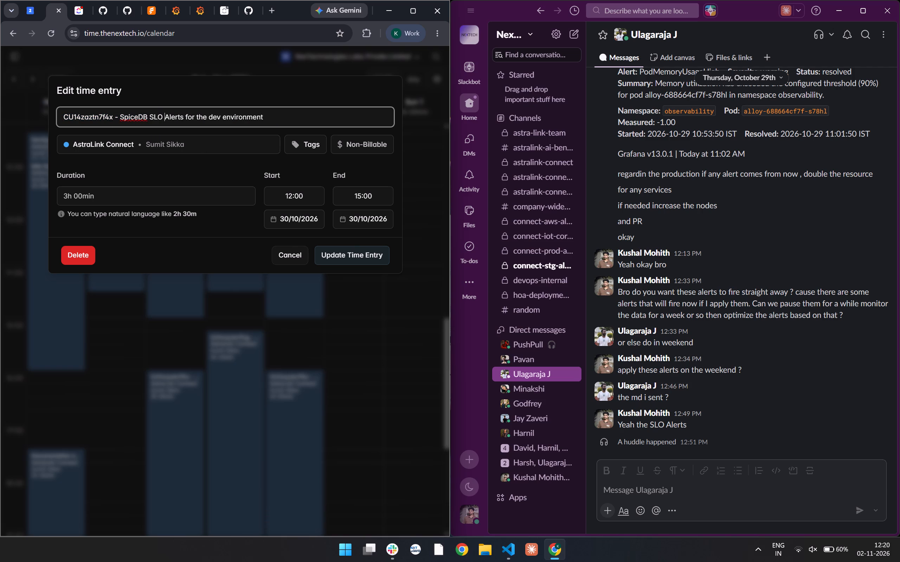
click(358, 251)
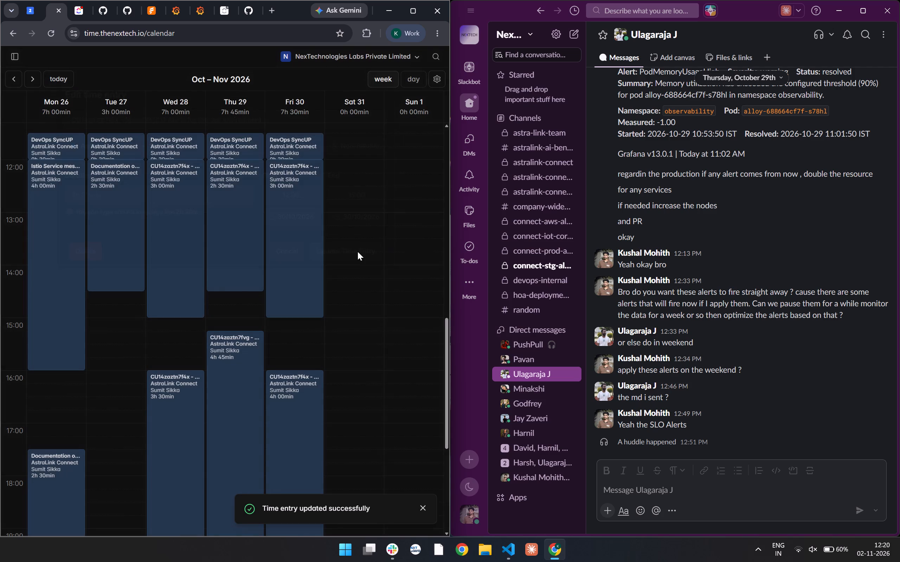
Replace the task ID after "CU" in the Fri 30 12:00 entry's description with the previously copied "14zaztn7fvg" and save it.
click(287, 222)
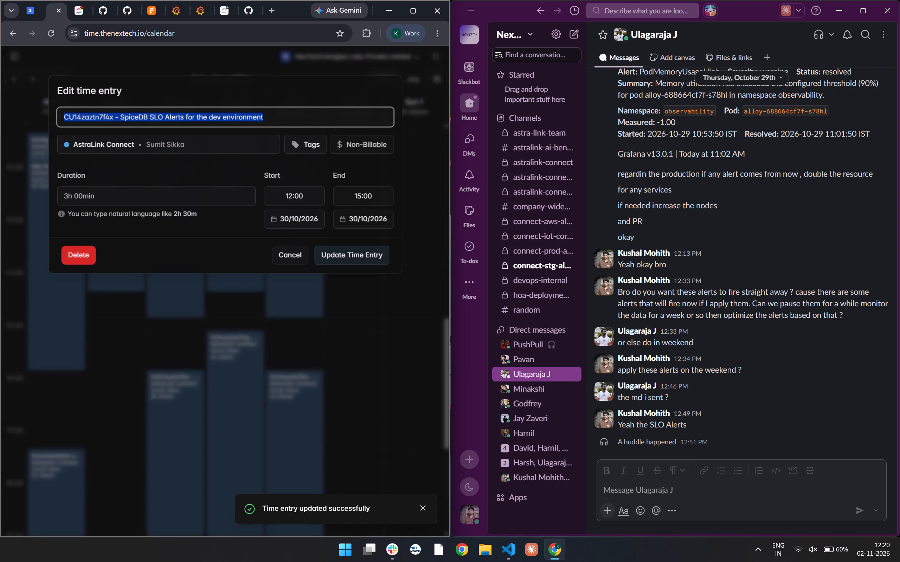
click(111, 116)
drag(111, 116, 74, 121)
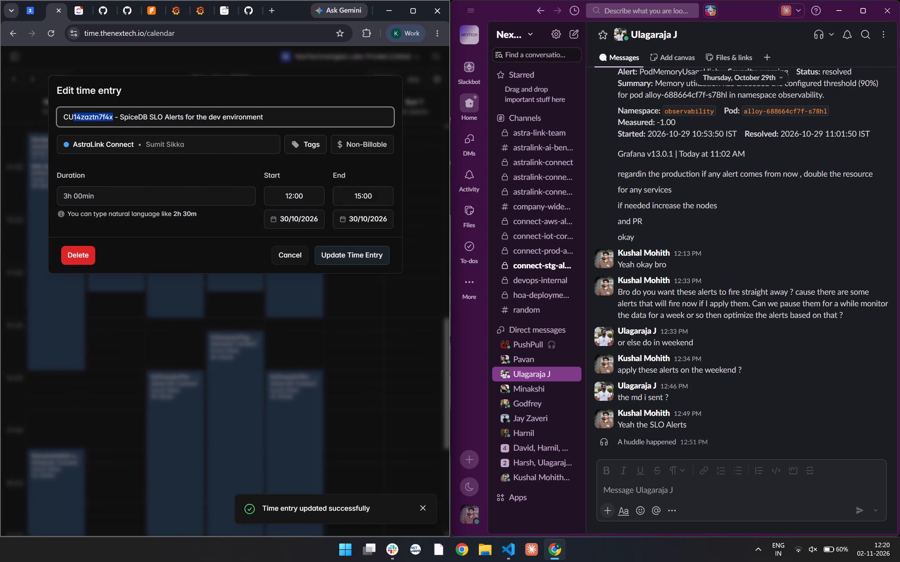
drag(74, 121, 72, 120)
key(super+v)
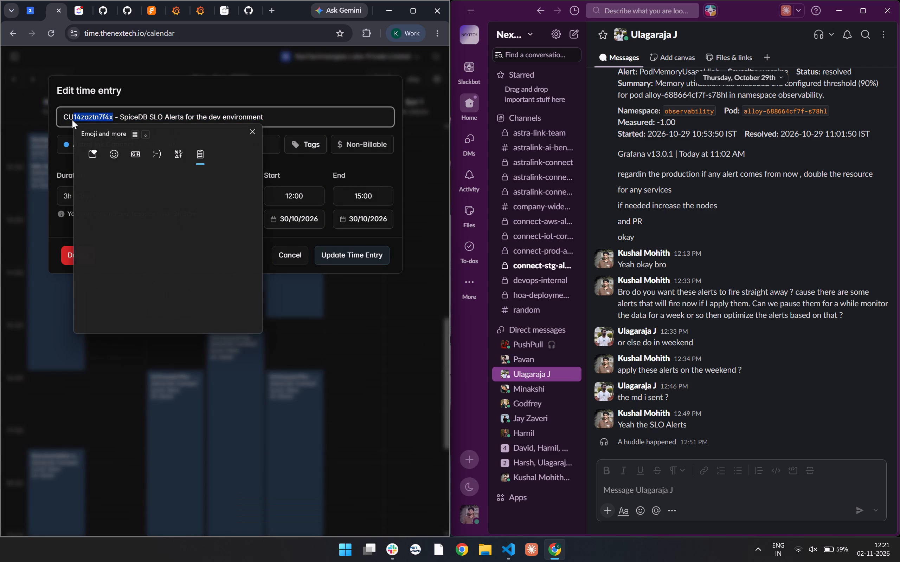
click(141, 259)
key(ctrl+v)
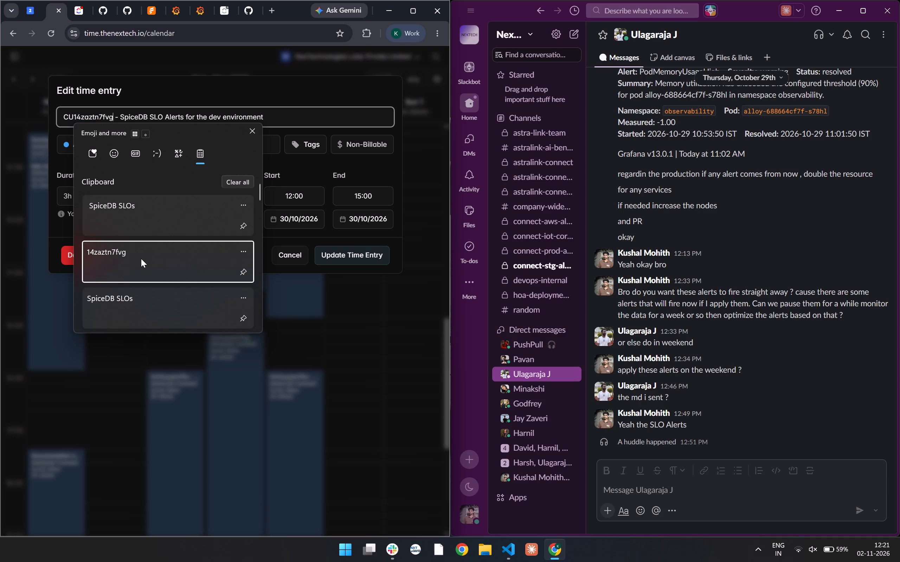
click(374, 260)
Change the Fri 30 16:00 entry's description to "CU14zaztn7fvg - SpiceDB Grafana SLO Alerts for the dev environment" and save it.
scroll(308, 234, down, 1)
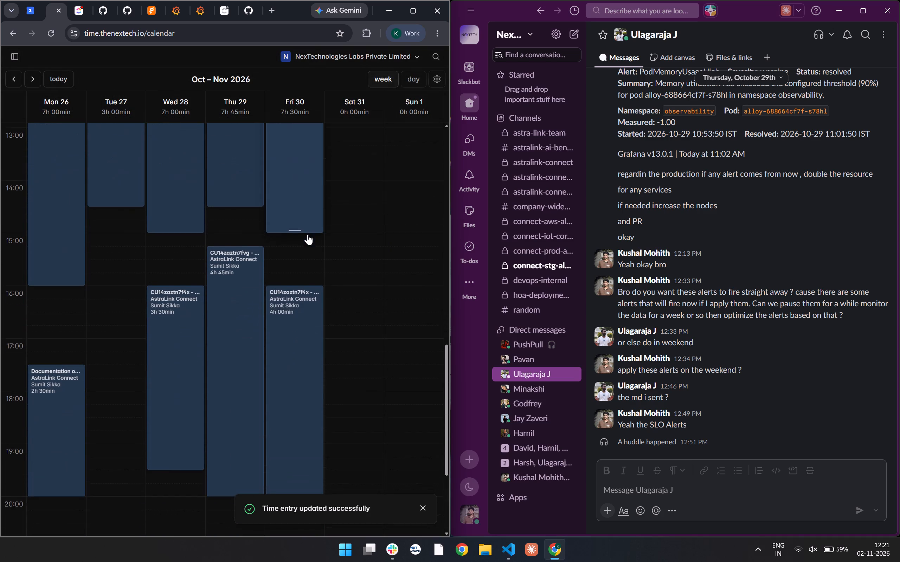
scroll(308, 234, down, 1)
scroll(308, 234, up, 1)
click(303, 372)
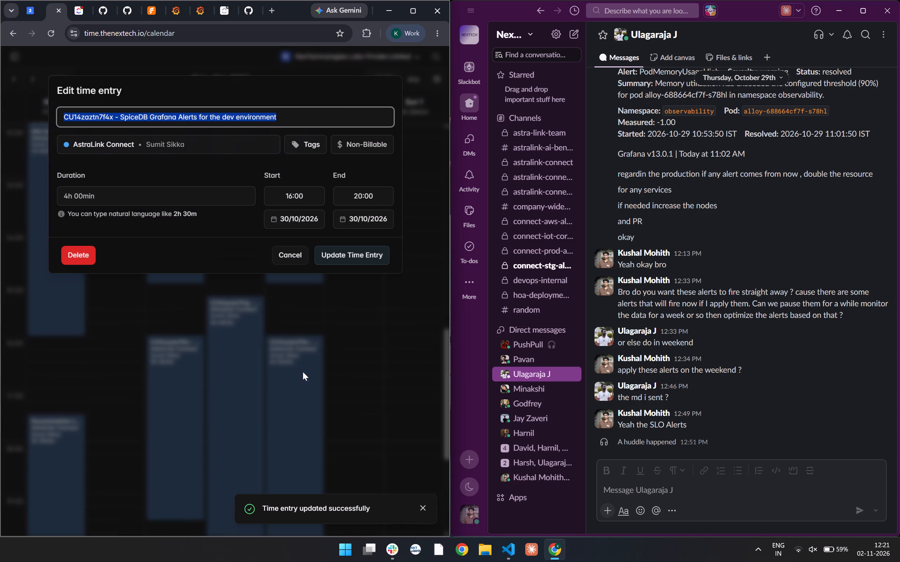
click(112, 120)
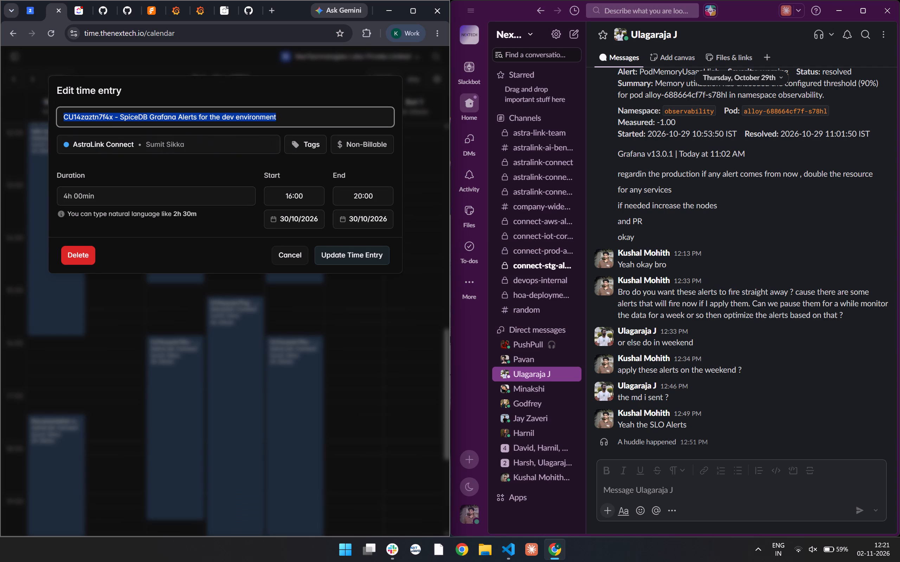
drag(112, 120, 75, 120)
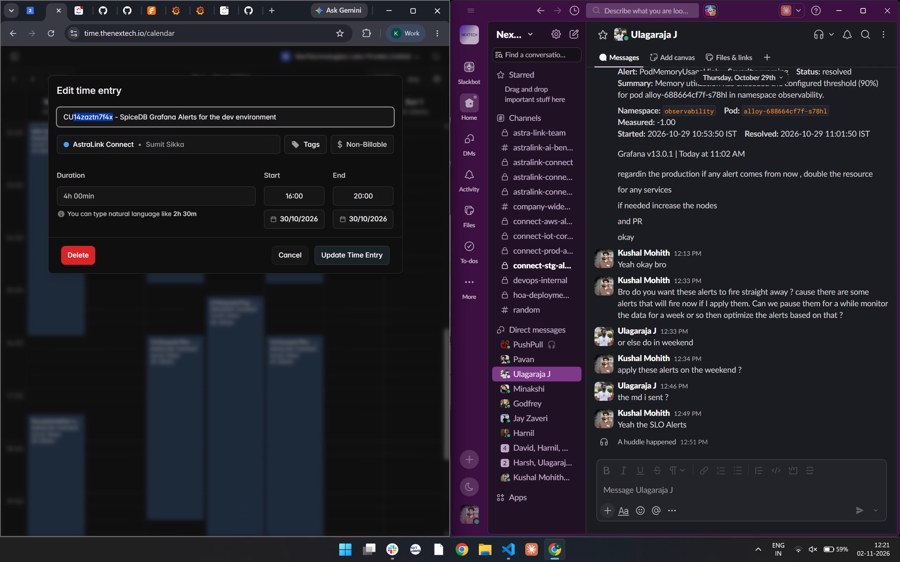
drag(75, 120, 74, 120)
key(super+v)
click(145, 267)
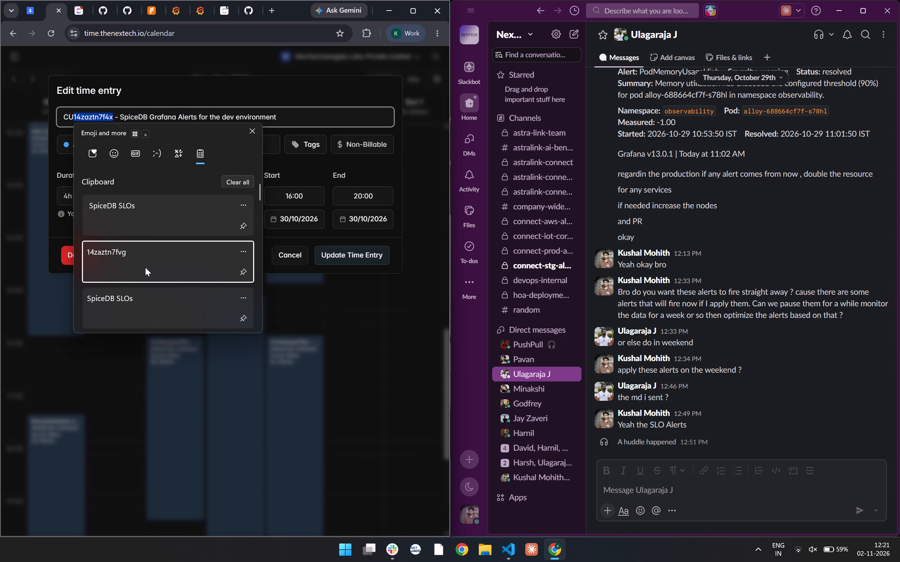
key(ctrl+v)
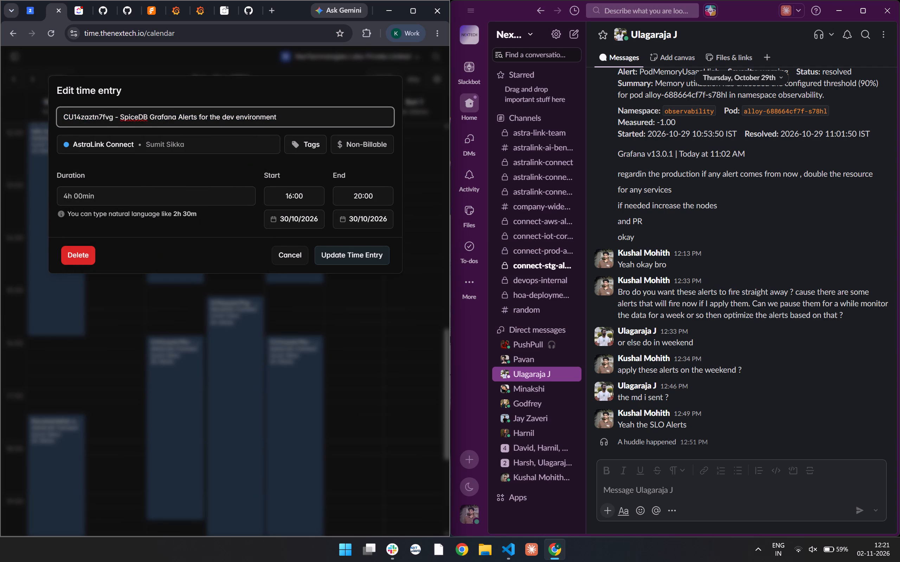
click(176, 119)
key(space)
text(SLO)
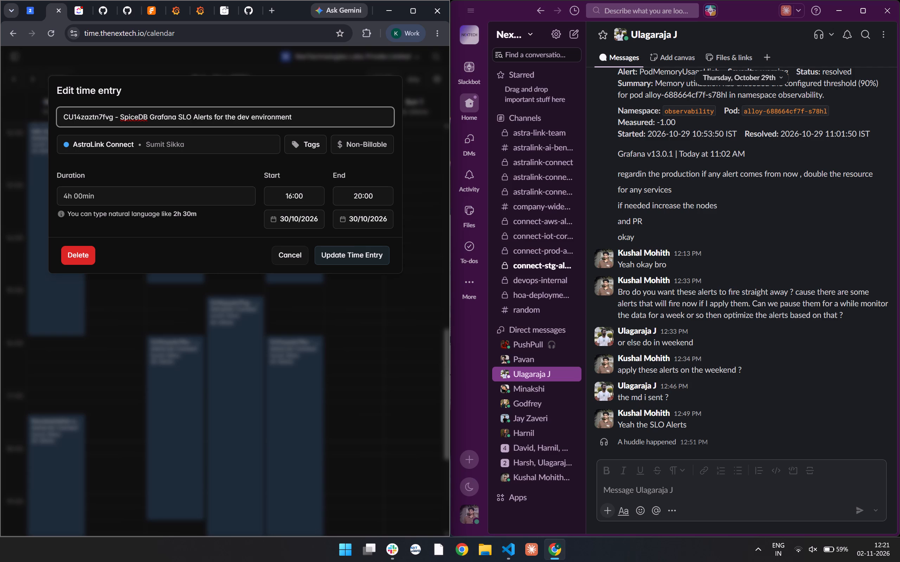
key(Return)
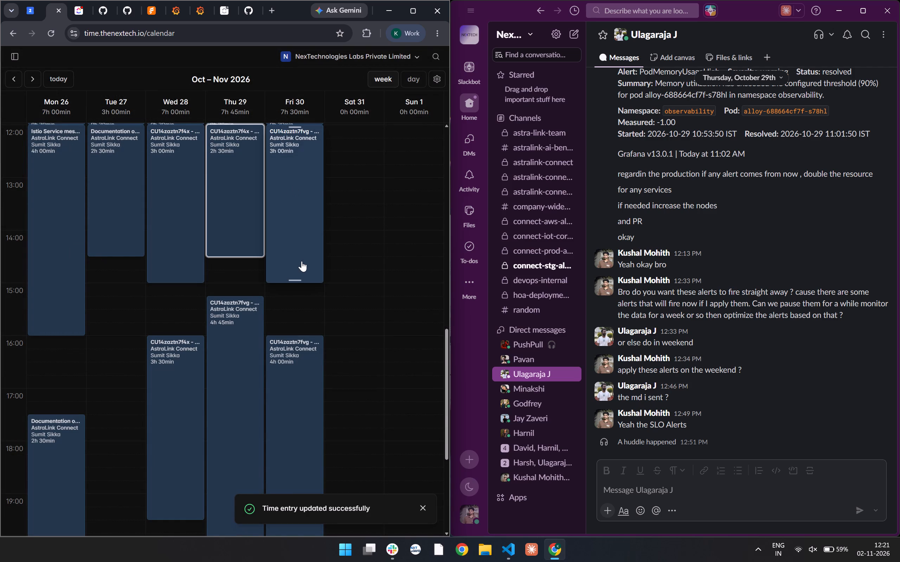
Open the Timesheet page of the time-tracking site.
scroll(302, 261, up, 3)
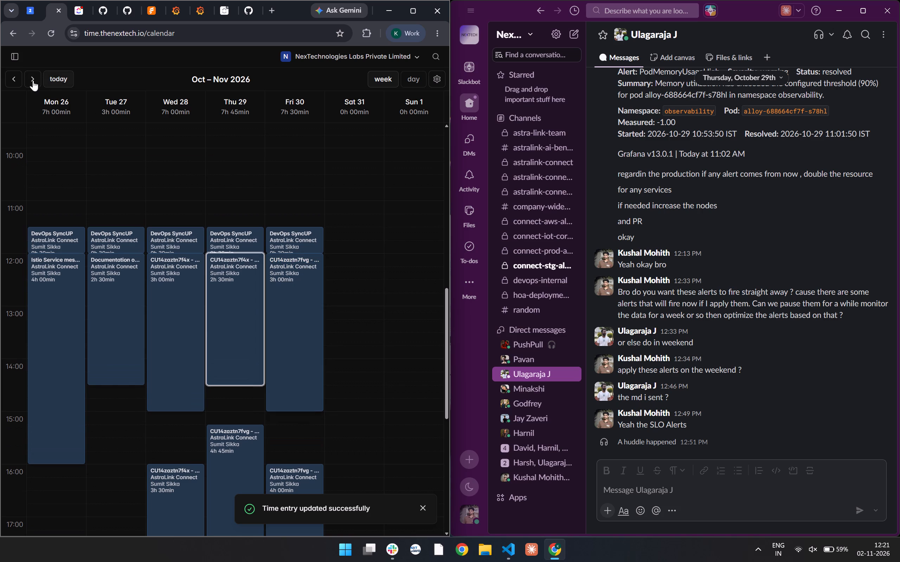
click(14, 56)
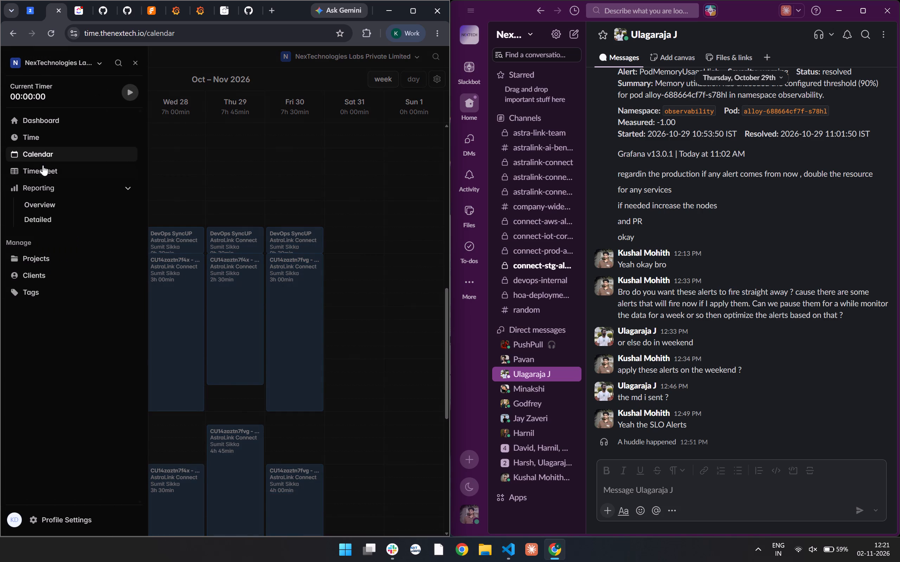
click(43, 166)
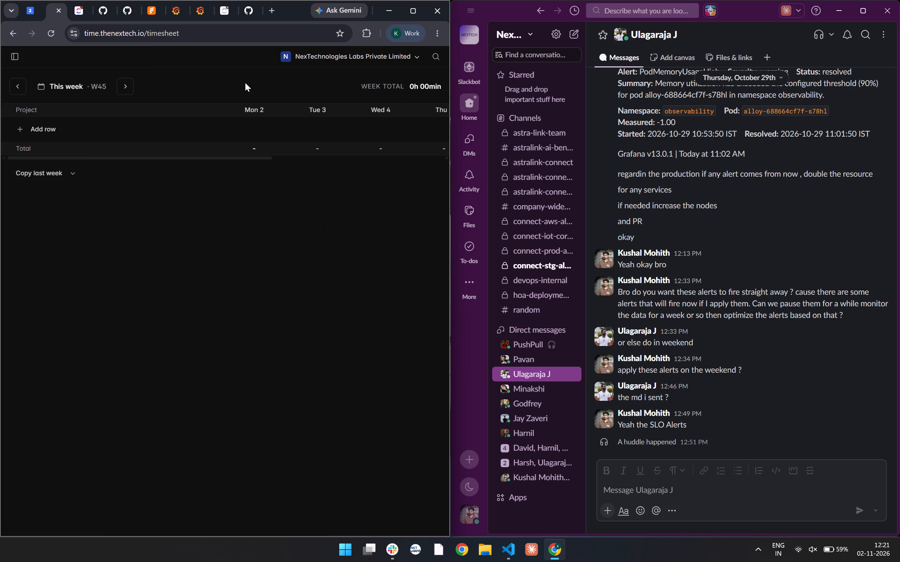
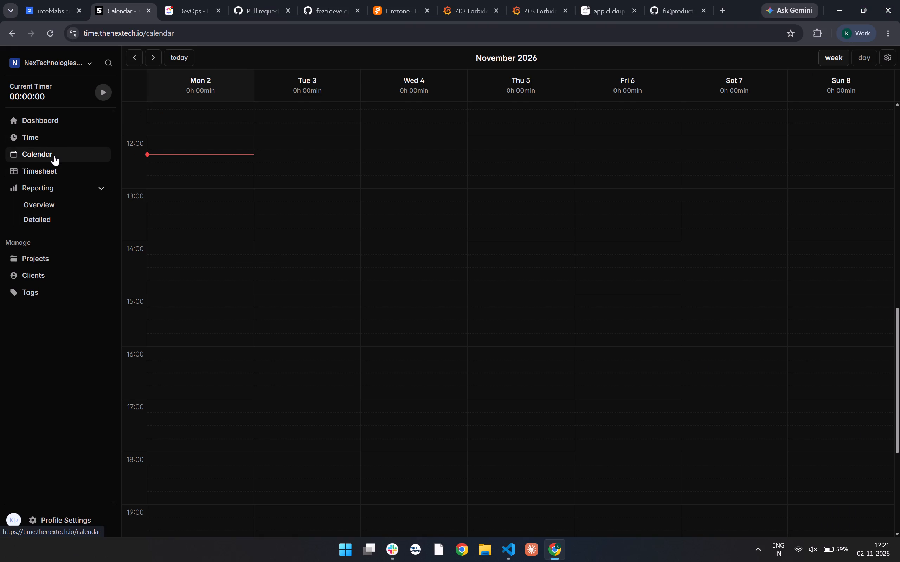
Open the Timesheet page and show the Oct 26 - Nov 1 week.
click(49, 173)
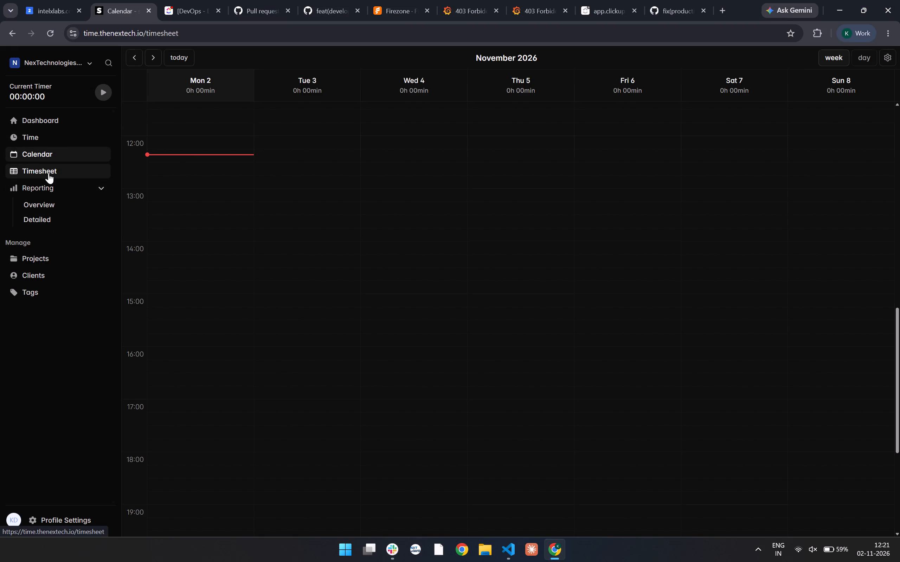
scroll(194, 181, up, 1)
click(140, 70)
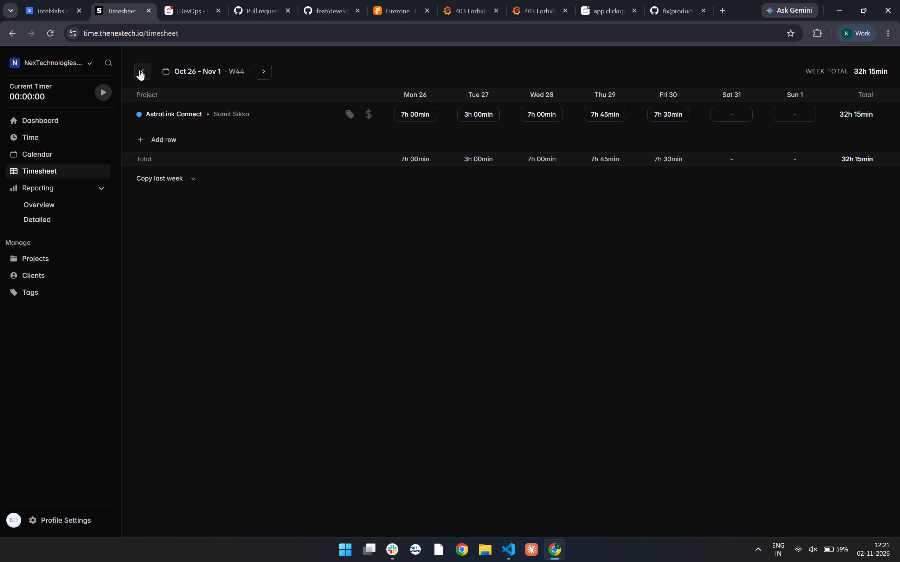
Open the Tue 27 duration in the AstraLink Connect row of the timesheet for editing.
click(474, 117)
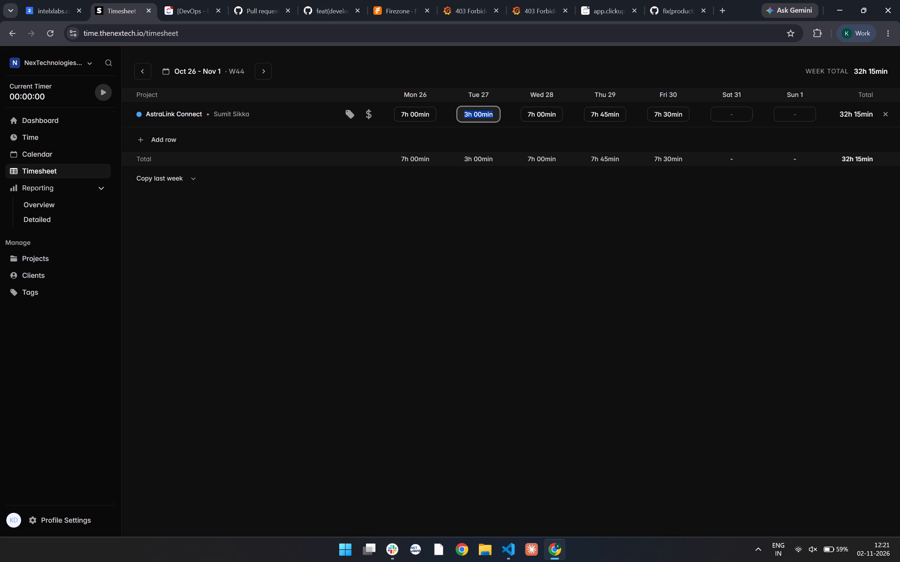
click(474, 117)
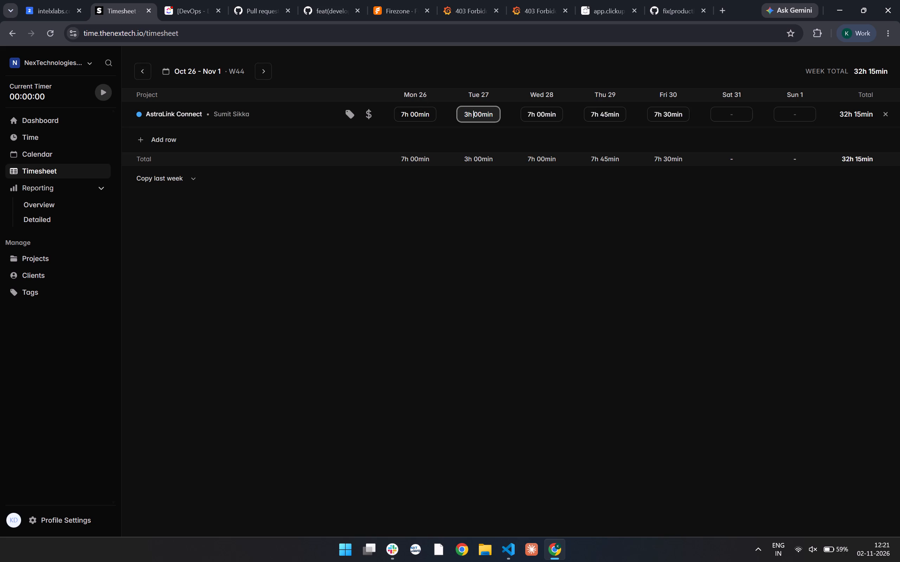